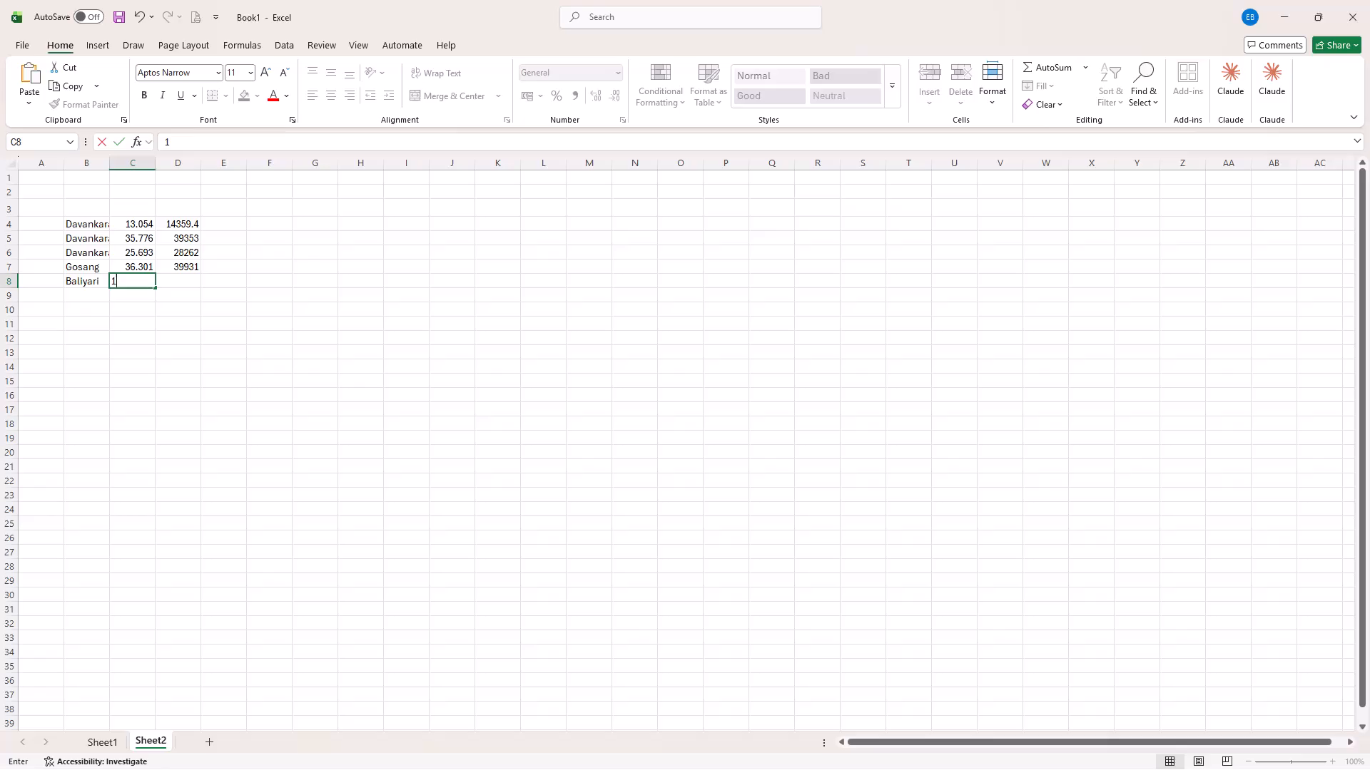
Complete the Baliyari row with 10 in column C and 11000 in column D.
key("Tab")
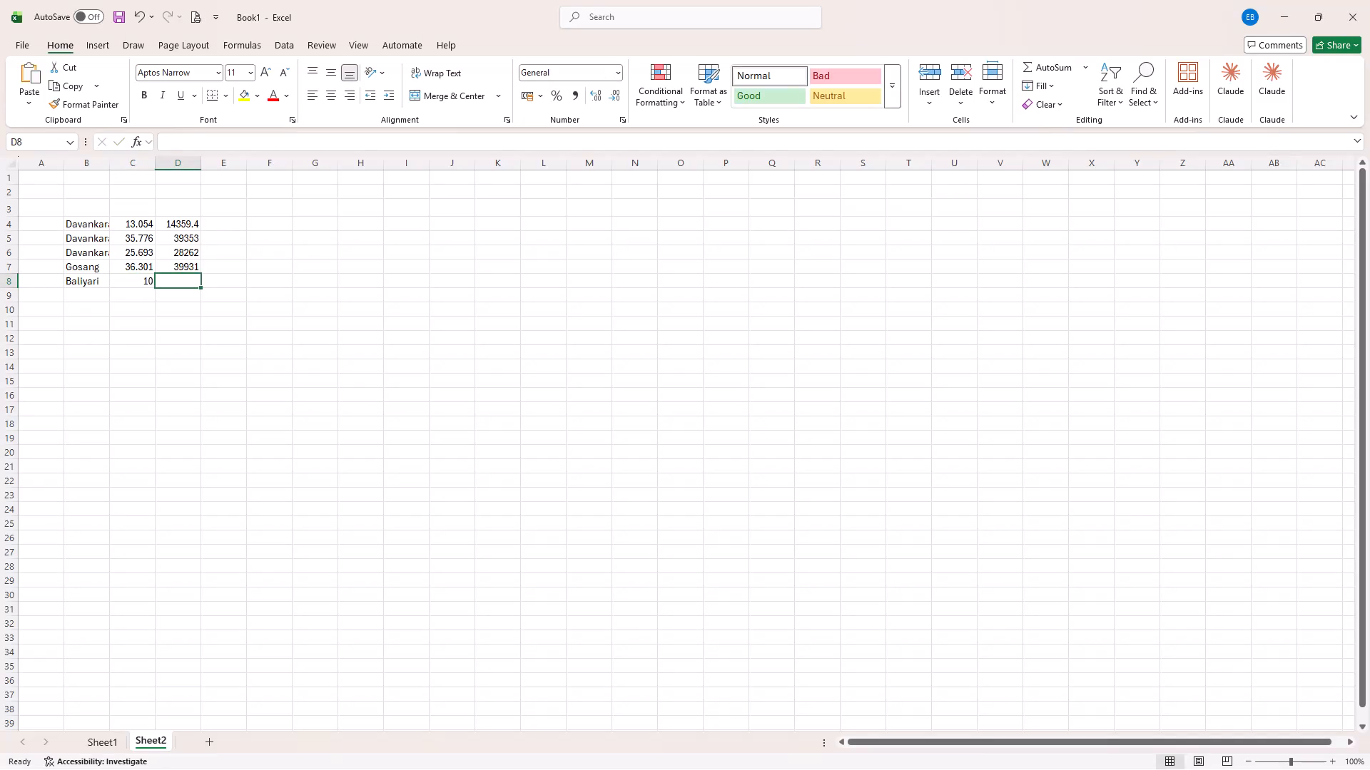
type("11000")
key("Return")
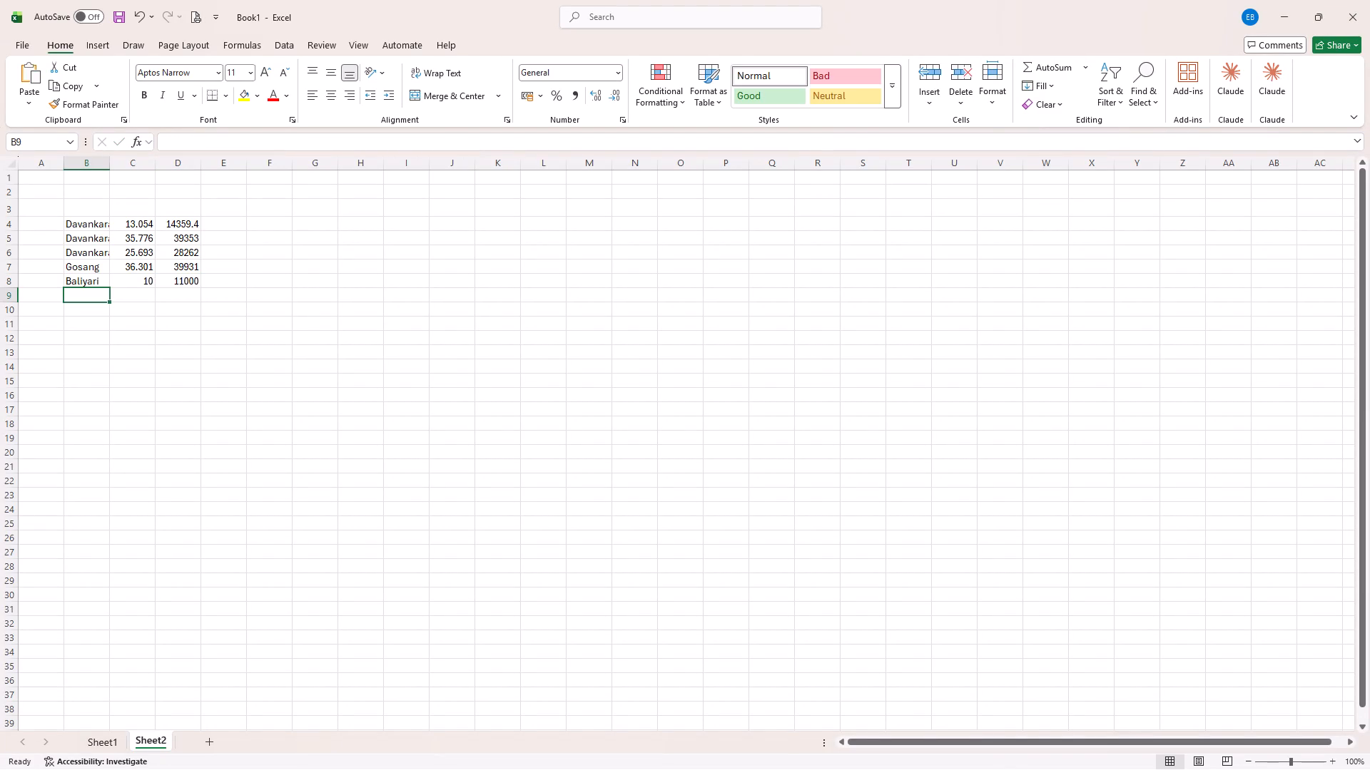
Add AutoSum totals for columns C and D in row 9, covering rows 4 to 8.
left_click_drag(141, 223, 146, 297)
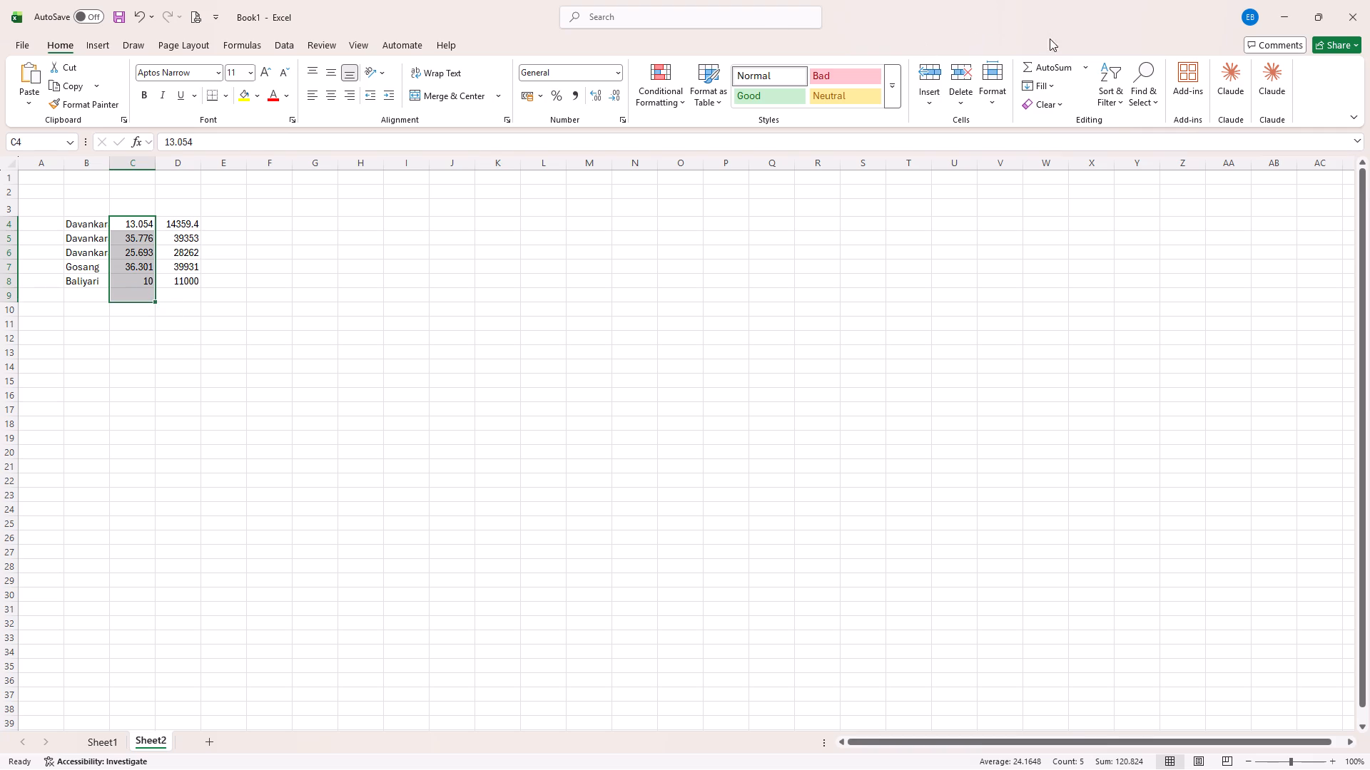
left_click(1048, 60)
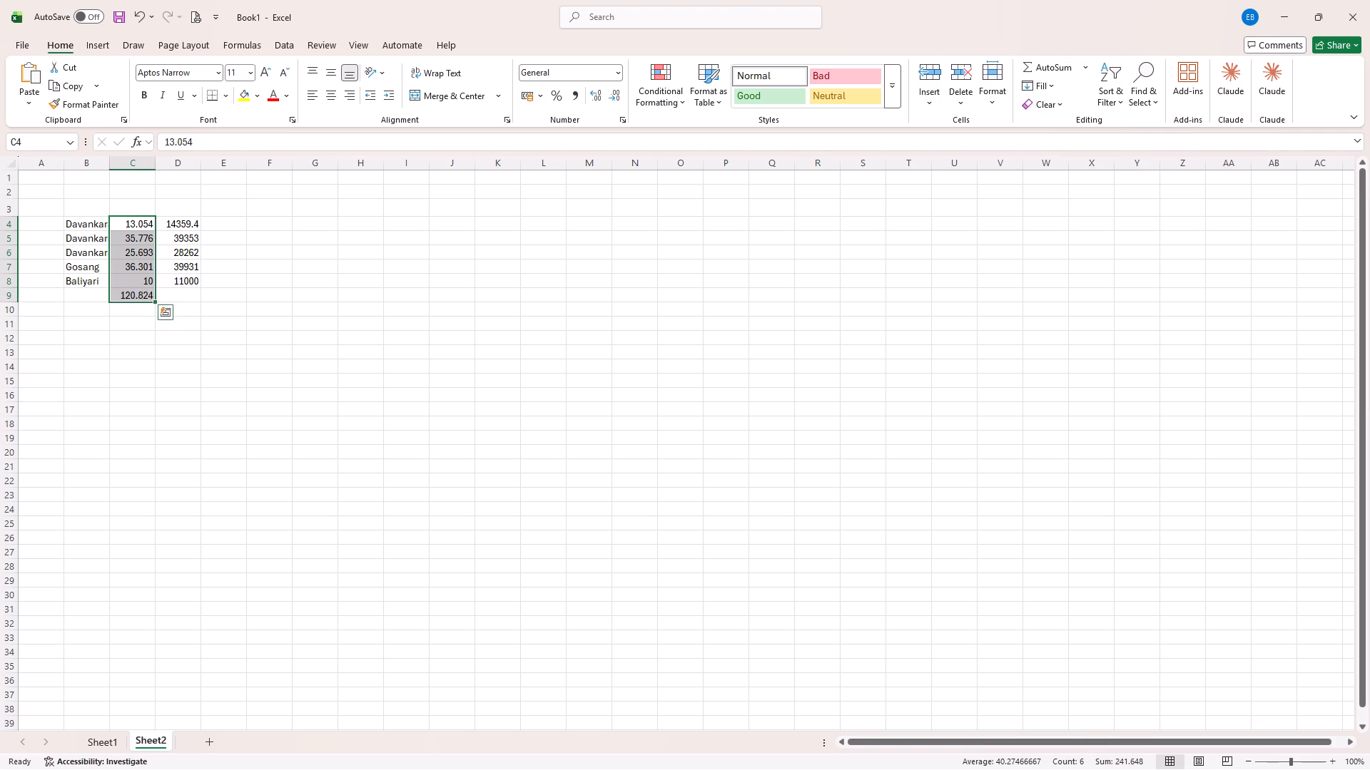
left_click_drag(195, 224, 192, 291)
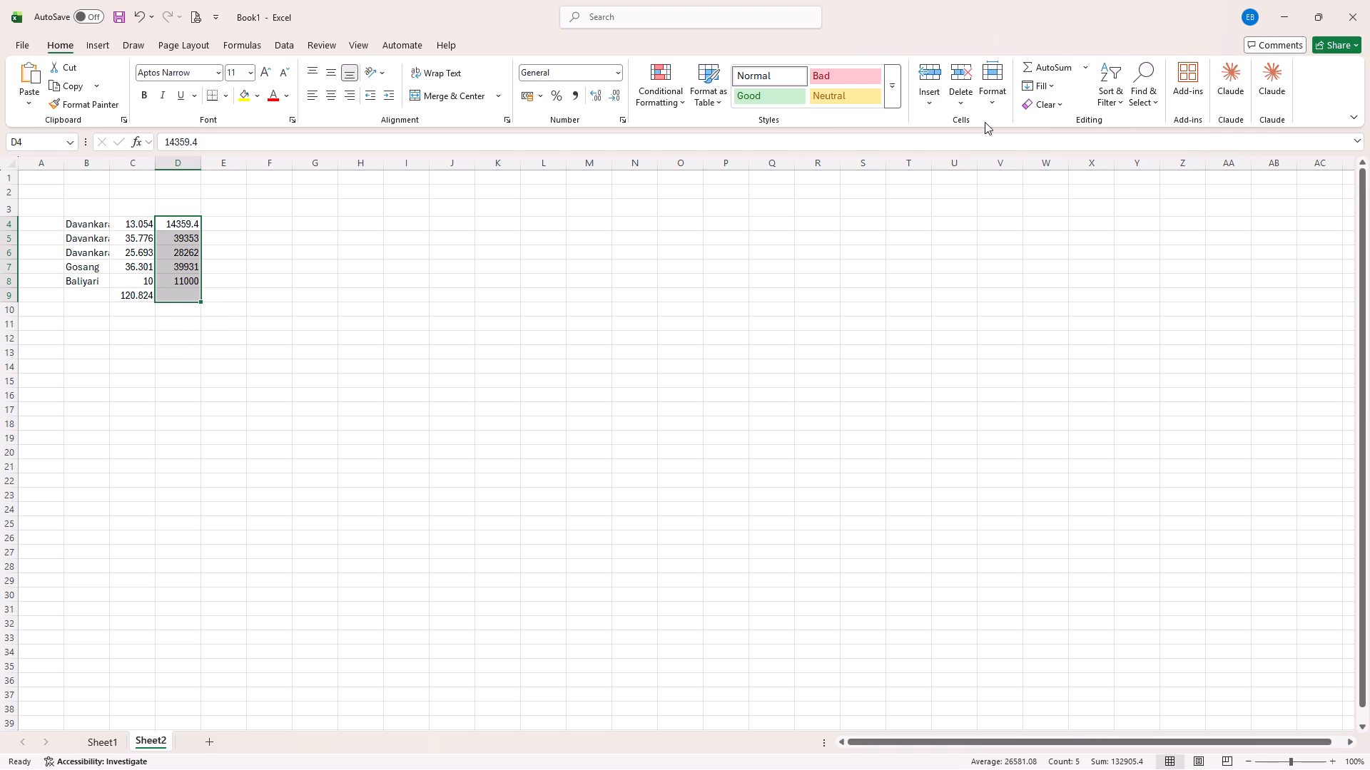
left_click(1060, 68)
Widen columns D and C to give the figures more room.
left_click_drag(205, 166, 228, 174)
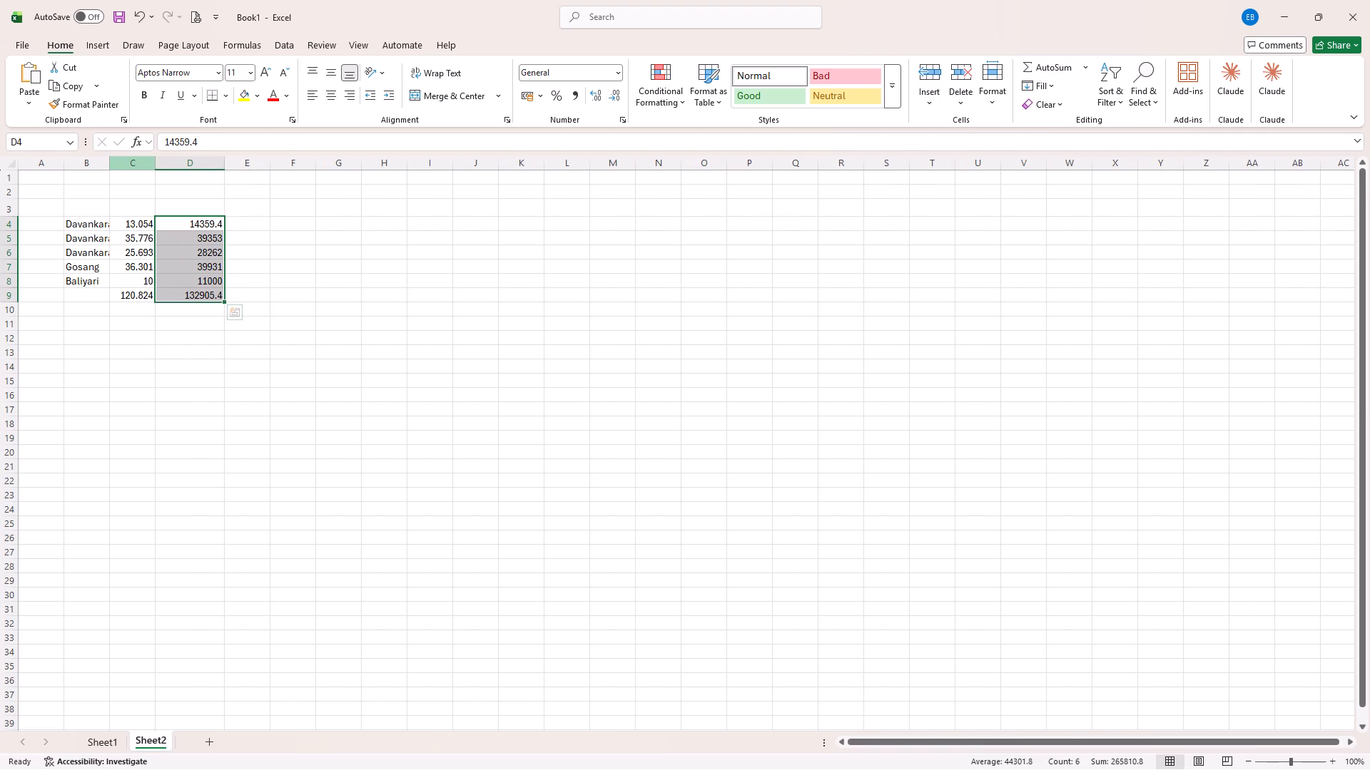
left_click_drag(154, 166, 163, 167)
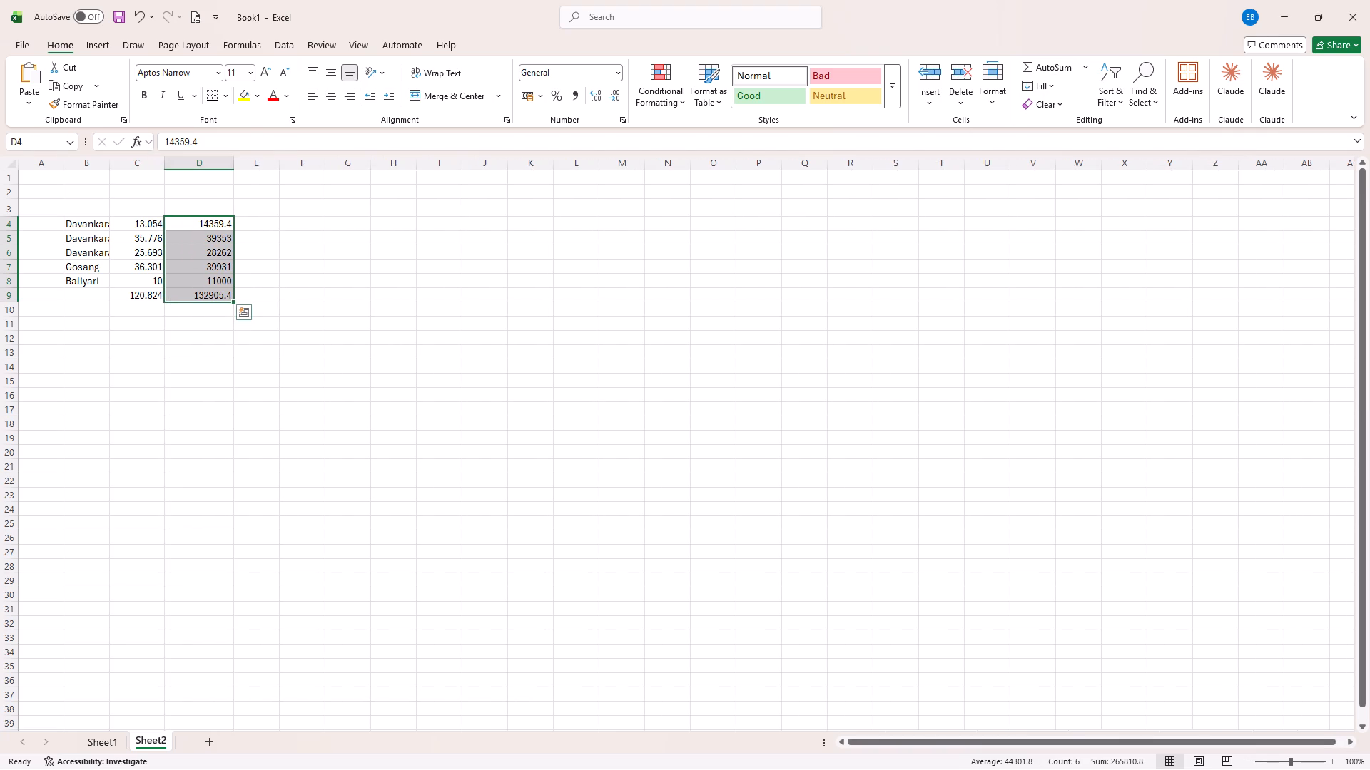
Make the totals in C9 and D9 bold.
left_click_drag(149, 296, 194, 301)
key("ctrl+b")
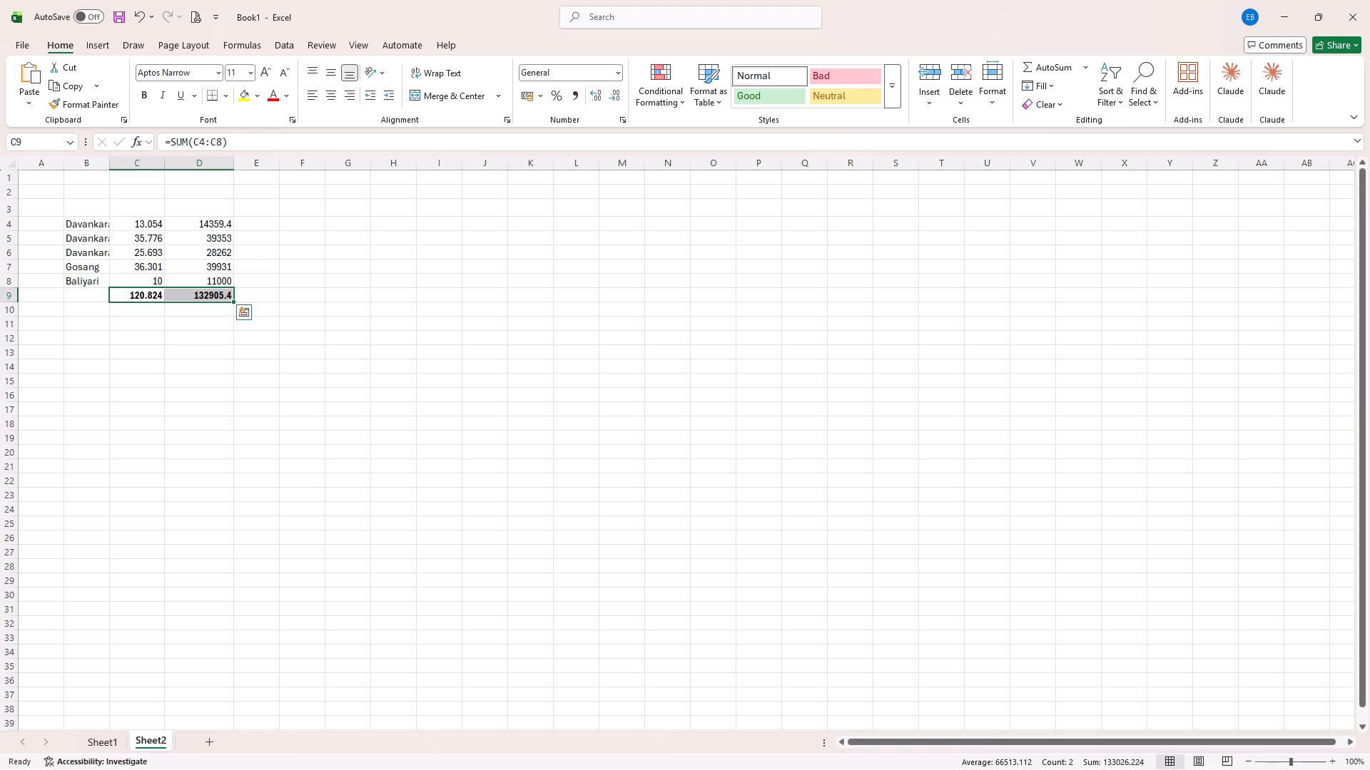
left_click(273, 351)
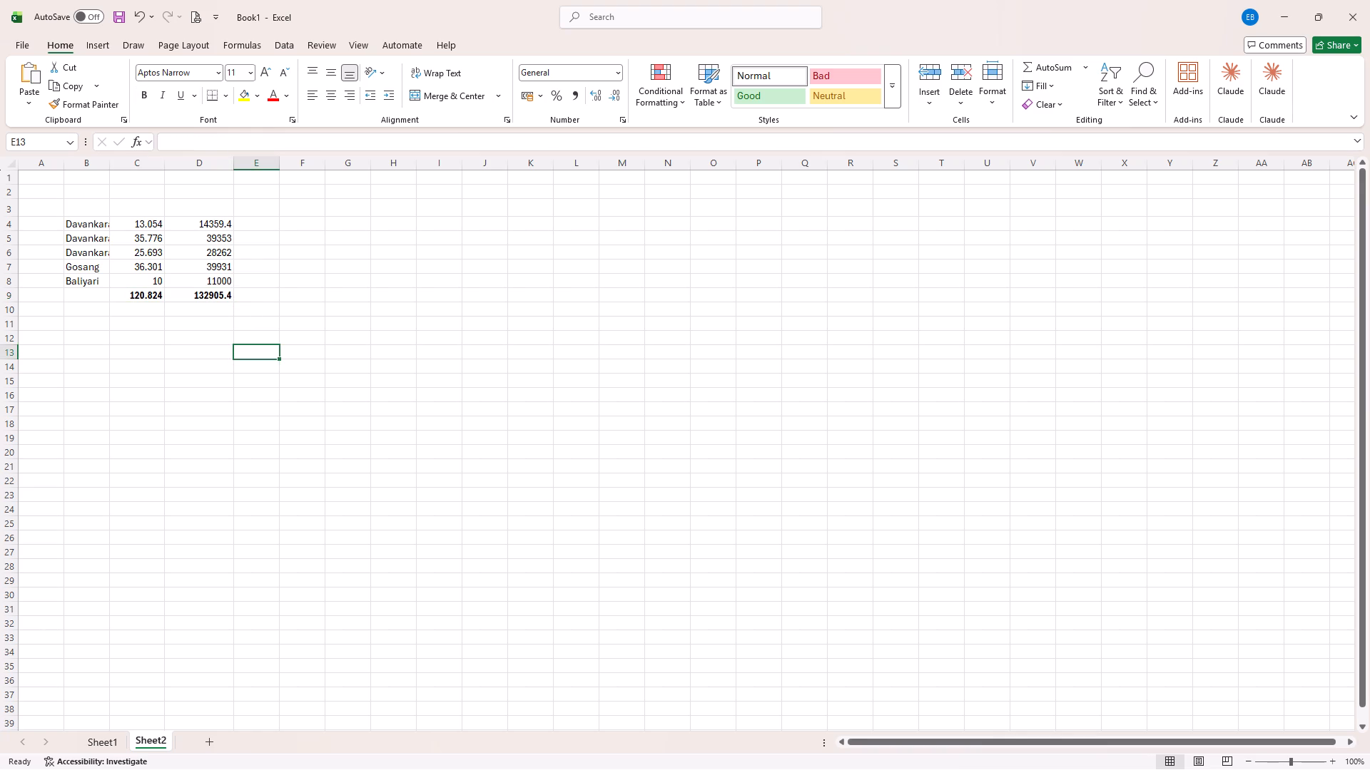
Narrow column C slightly.
left_click(163, 160)
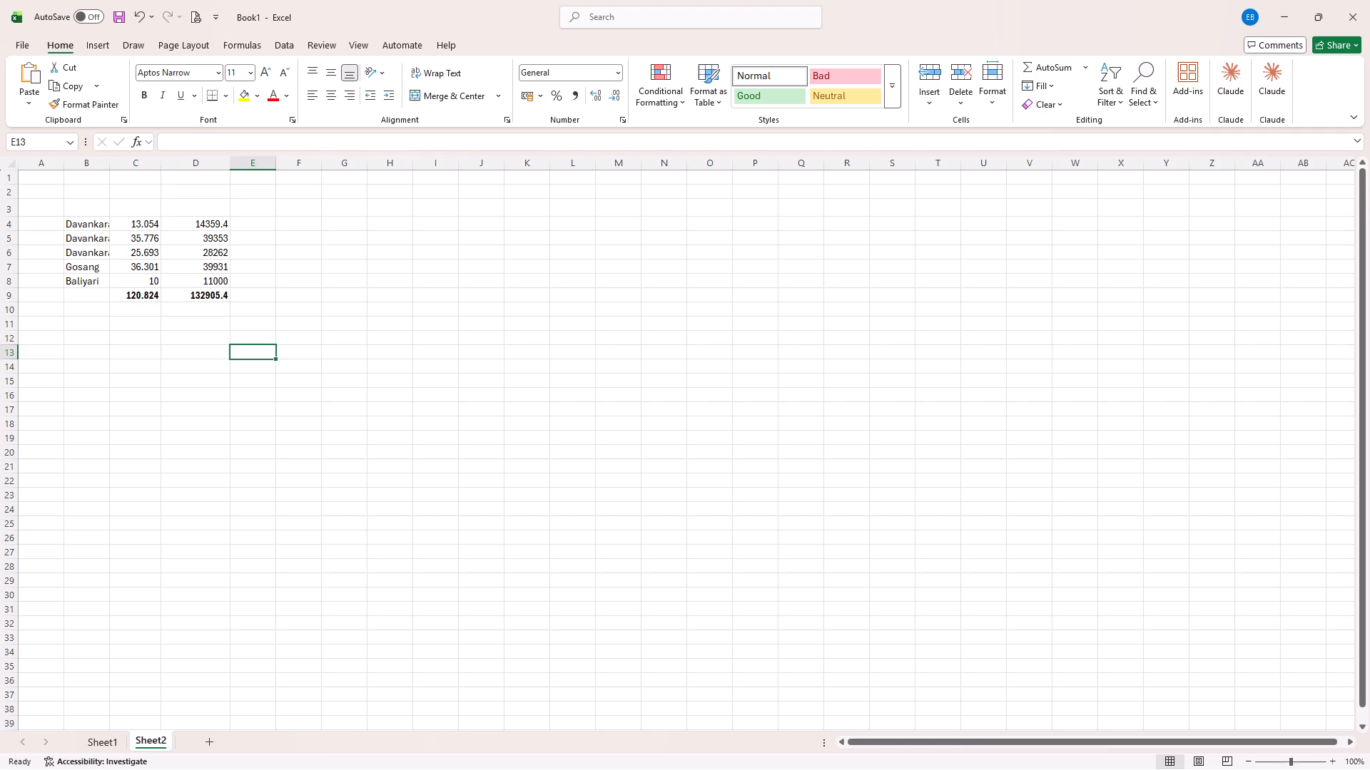
left_click(151, 296)
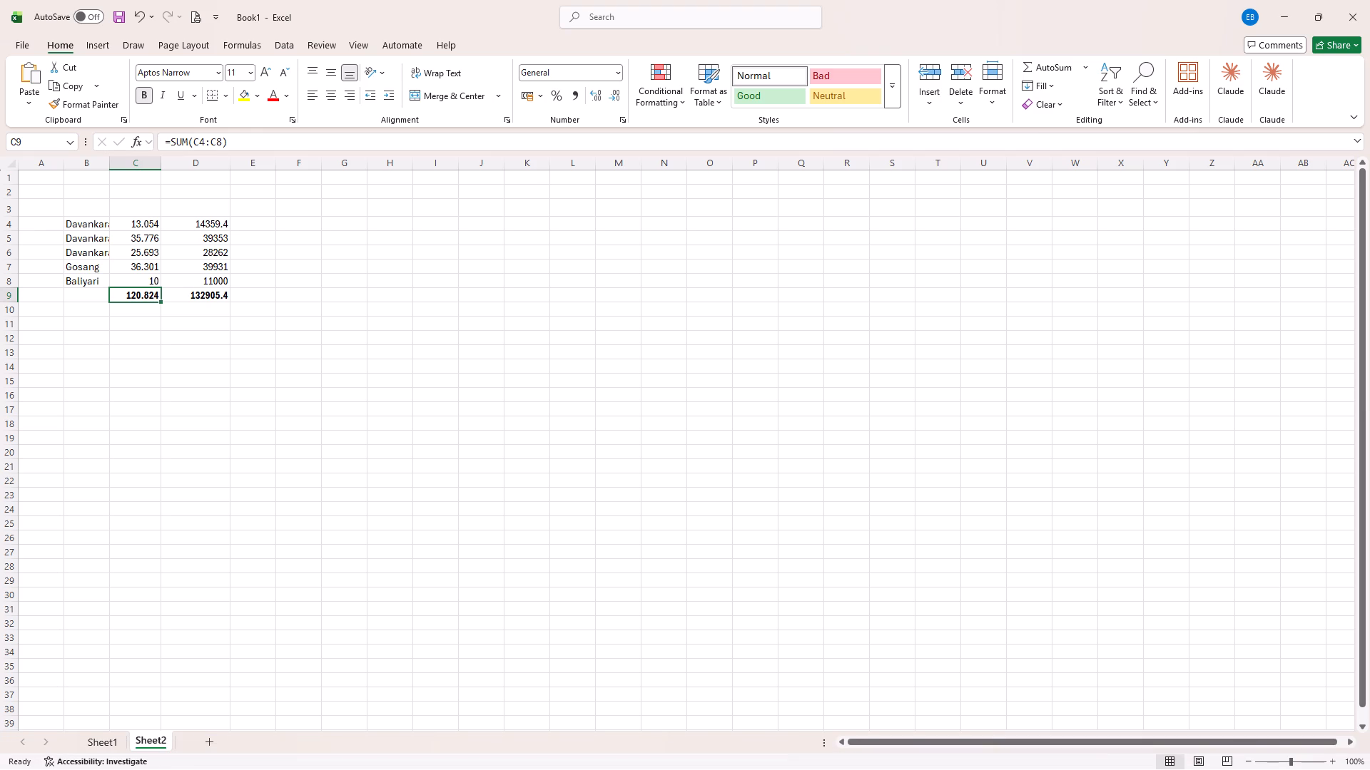
Remove the decimal part of the first Davankara row's column D value so that it reads 14359.
double_click(215, 222)
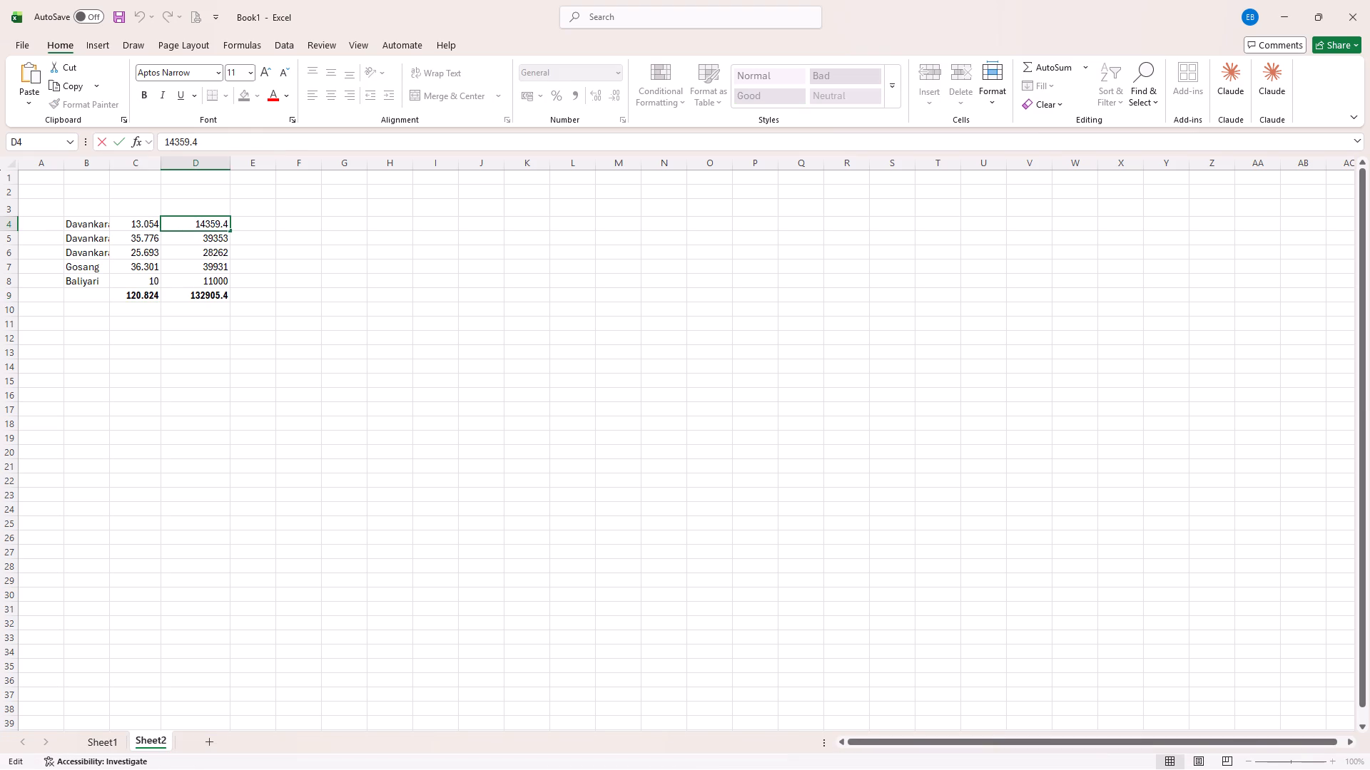
key("Right")
key("shift+Right")
key("shift+Right")
key("BackSpace")
key("Return")
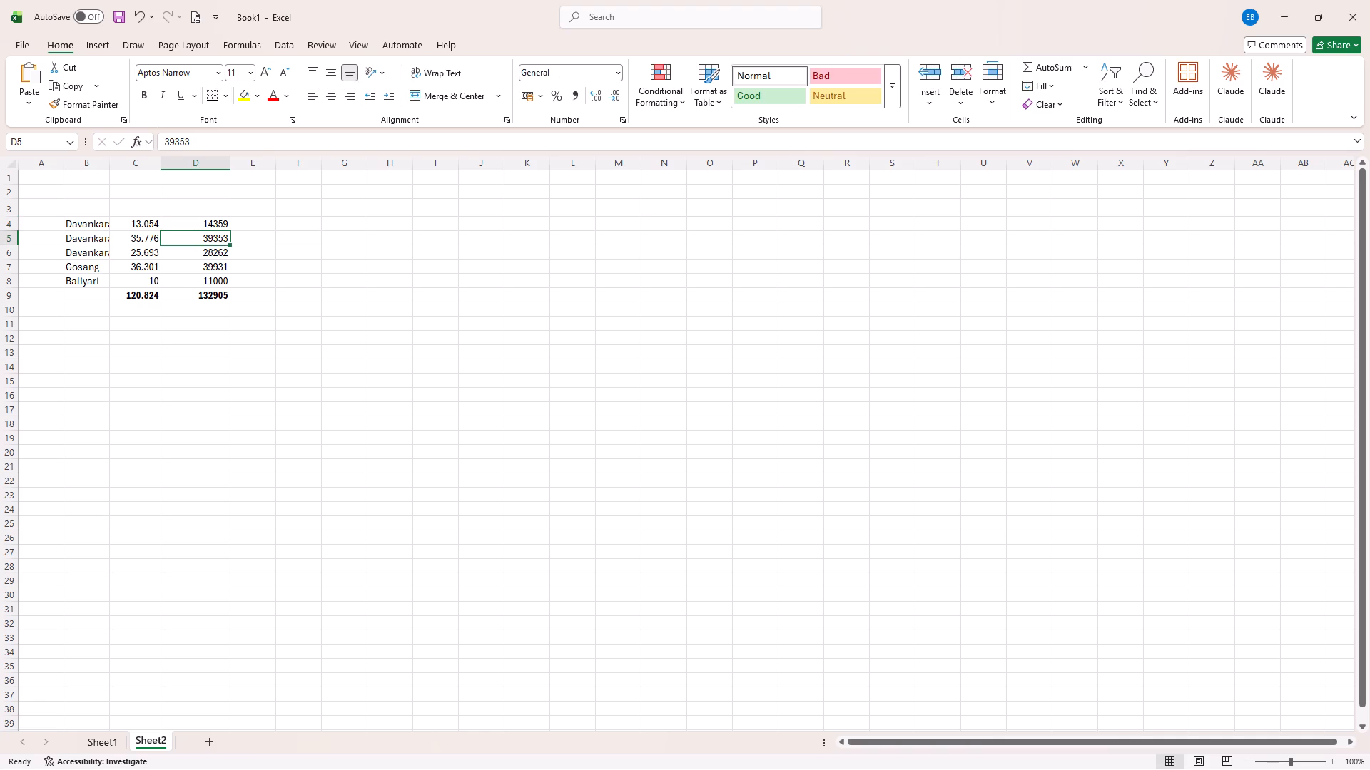
left_click(215, 294)
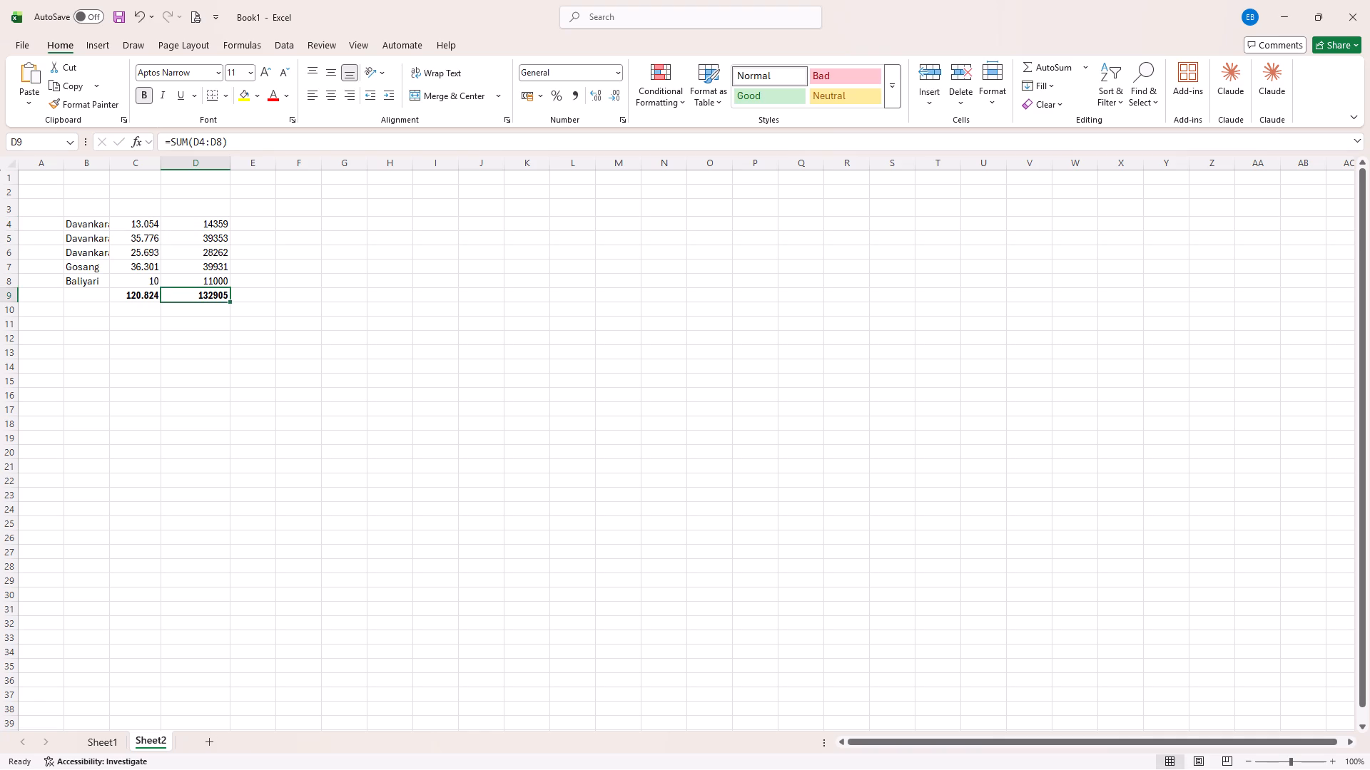
double_click(215, 296)
key("Return")
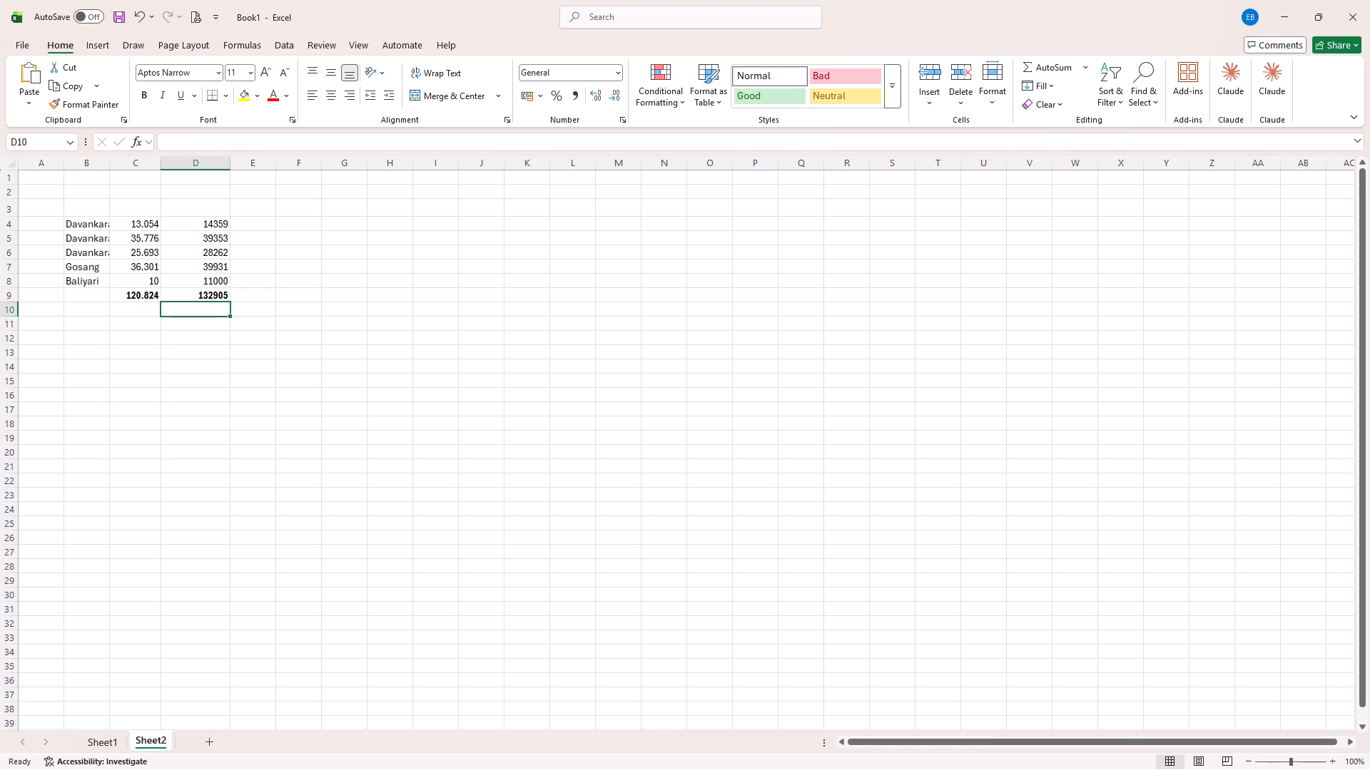
Check the column C total and switch to the Stage-02 compliance document in Word.
left_click(140, 297)
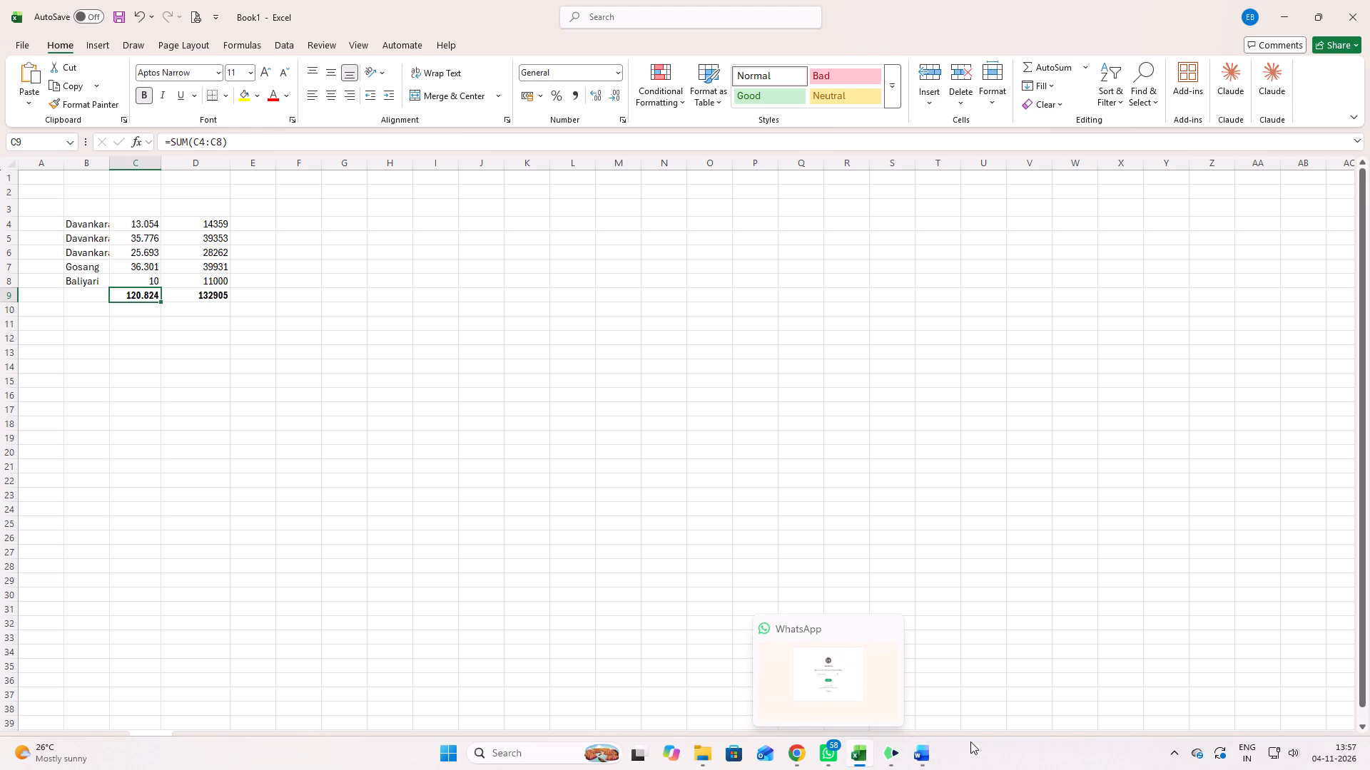
left_click(1013, 684)
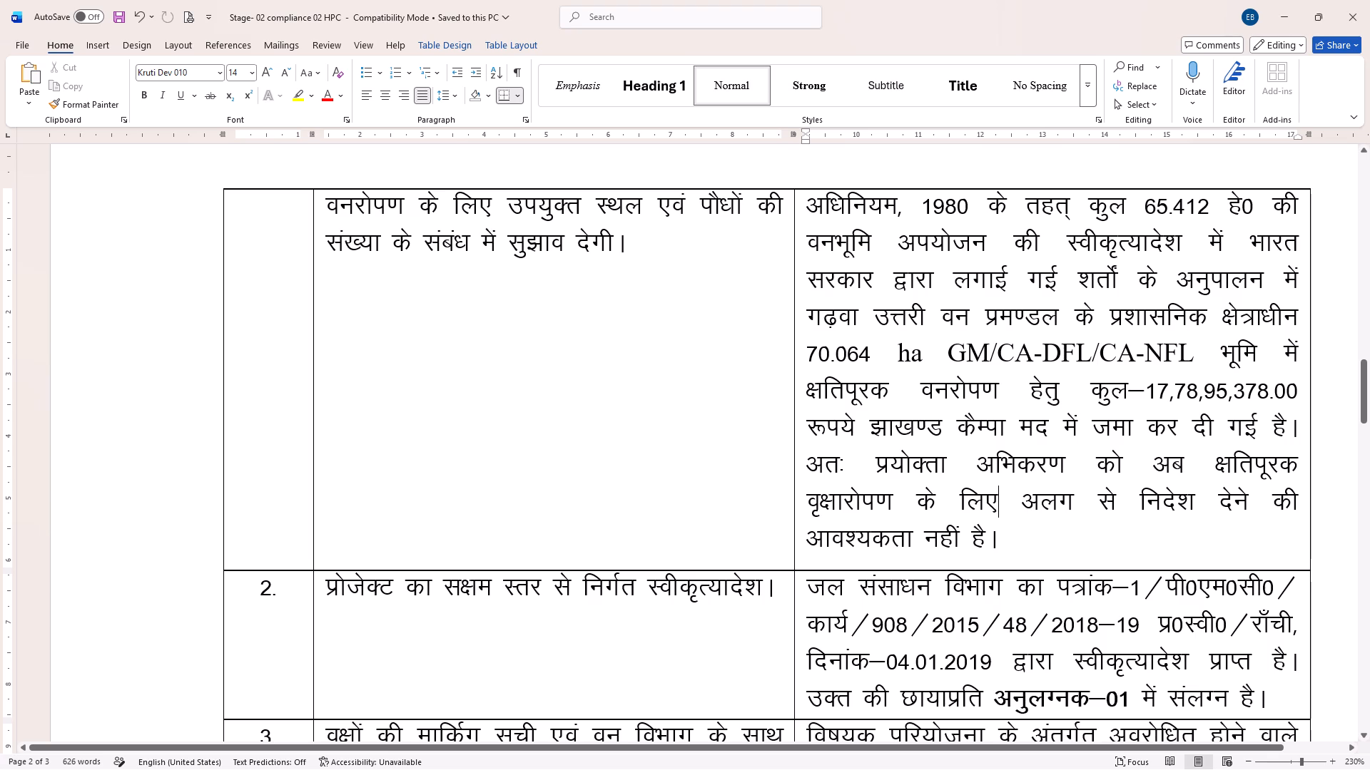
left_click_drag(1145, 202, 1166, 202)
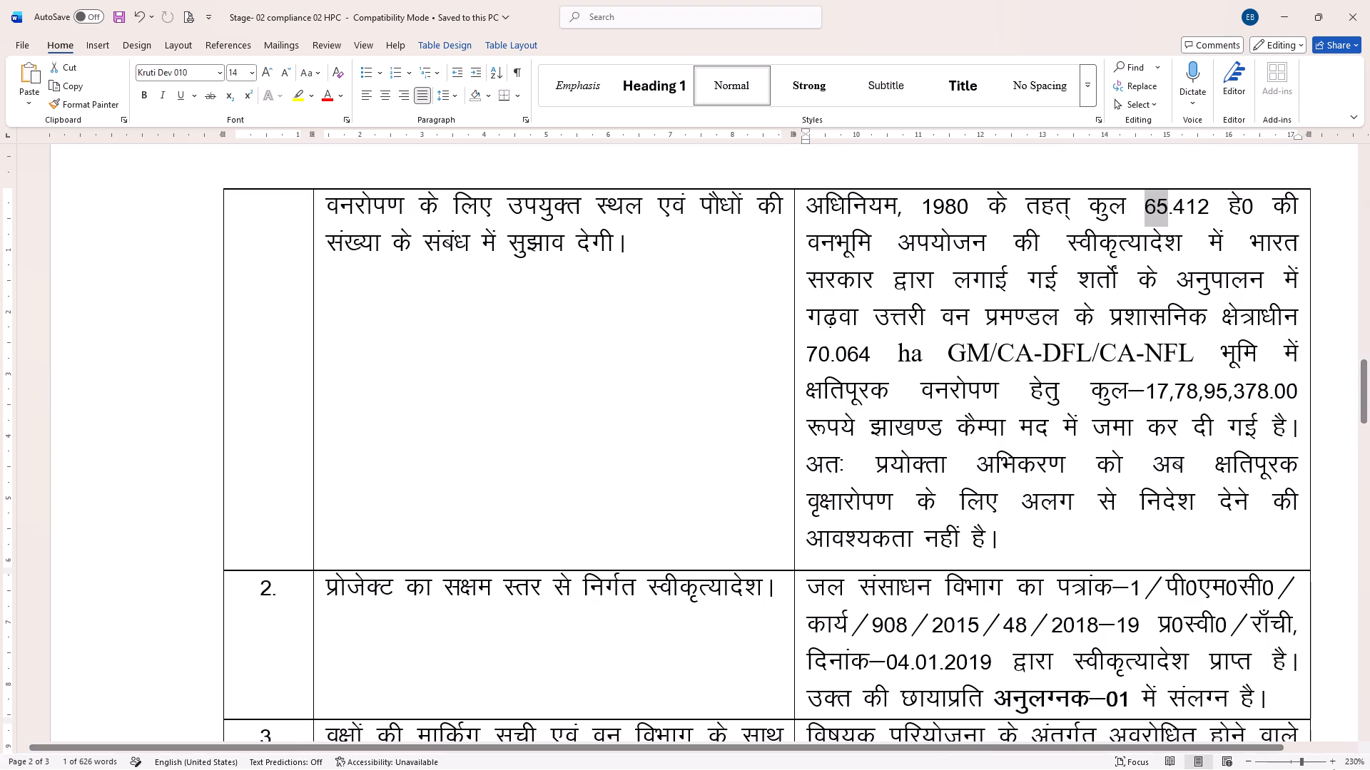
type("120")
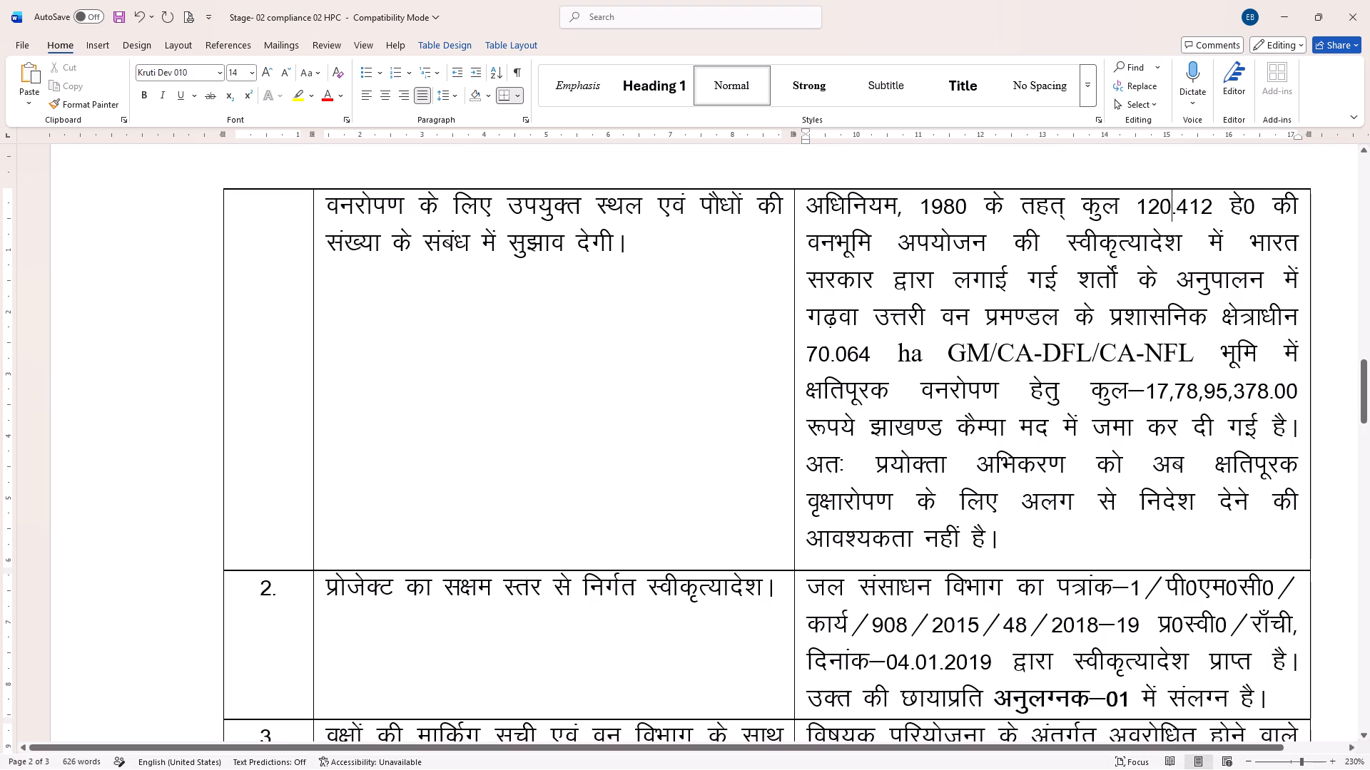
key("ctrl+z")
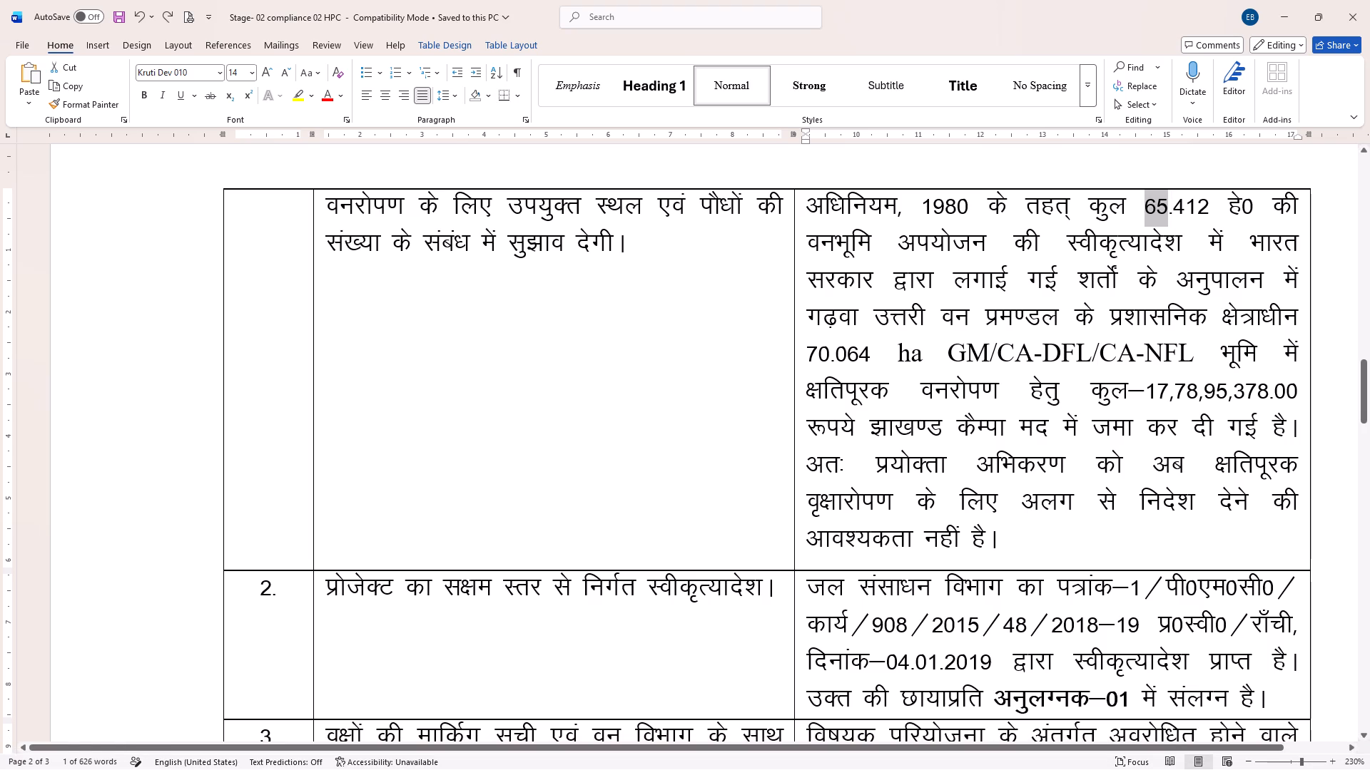
Replace the 70.064 ha area in the first condition's reply with the spreadsheet's column C total, 120.824, followed by a space.
left_click(843, 355)
key("Right")
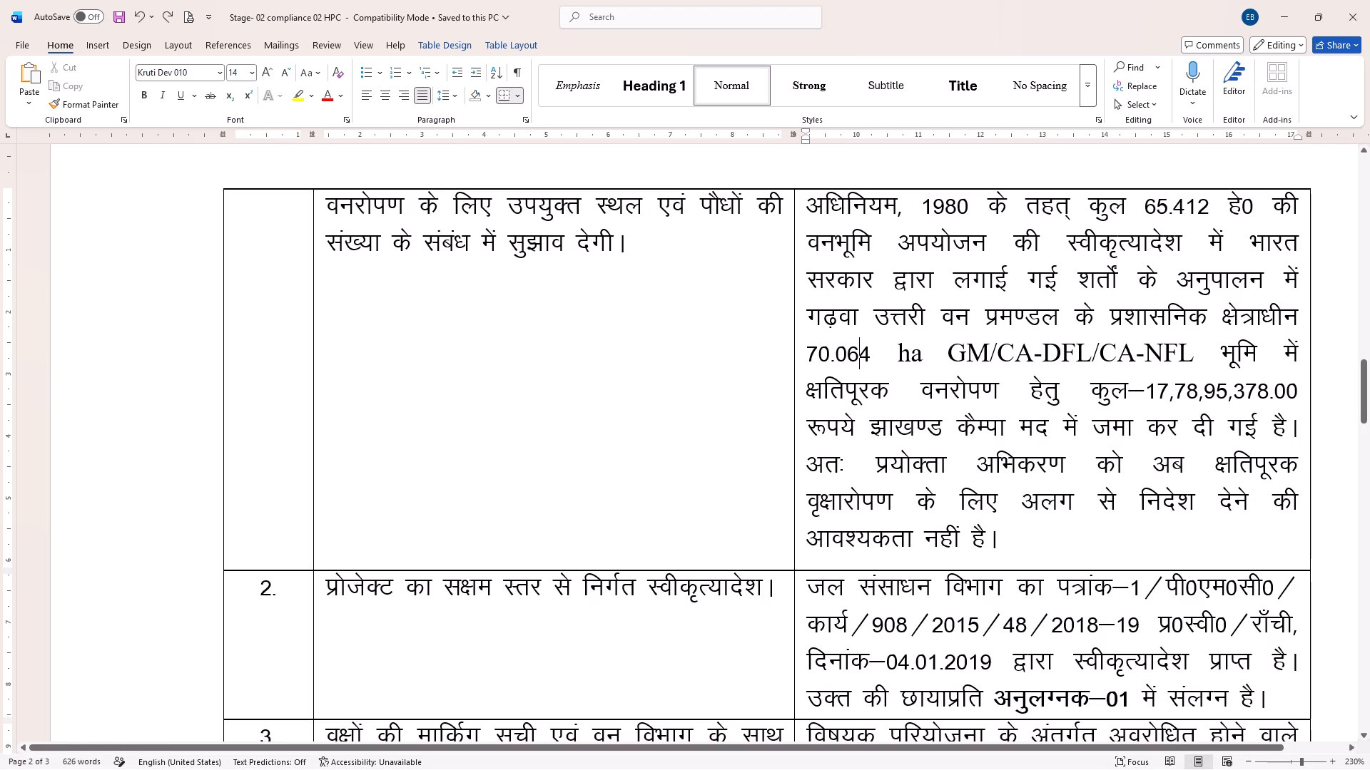
key("Right")
key("shift+Left")
key("shift+Left")
key("shift+Left")
key("shift+Left")
key("shift+Left")
key("shift+Left")
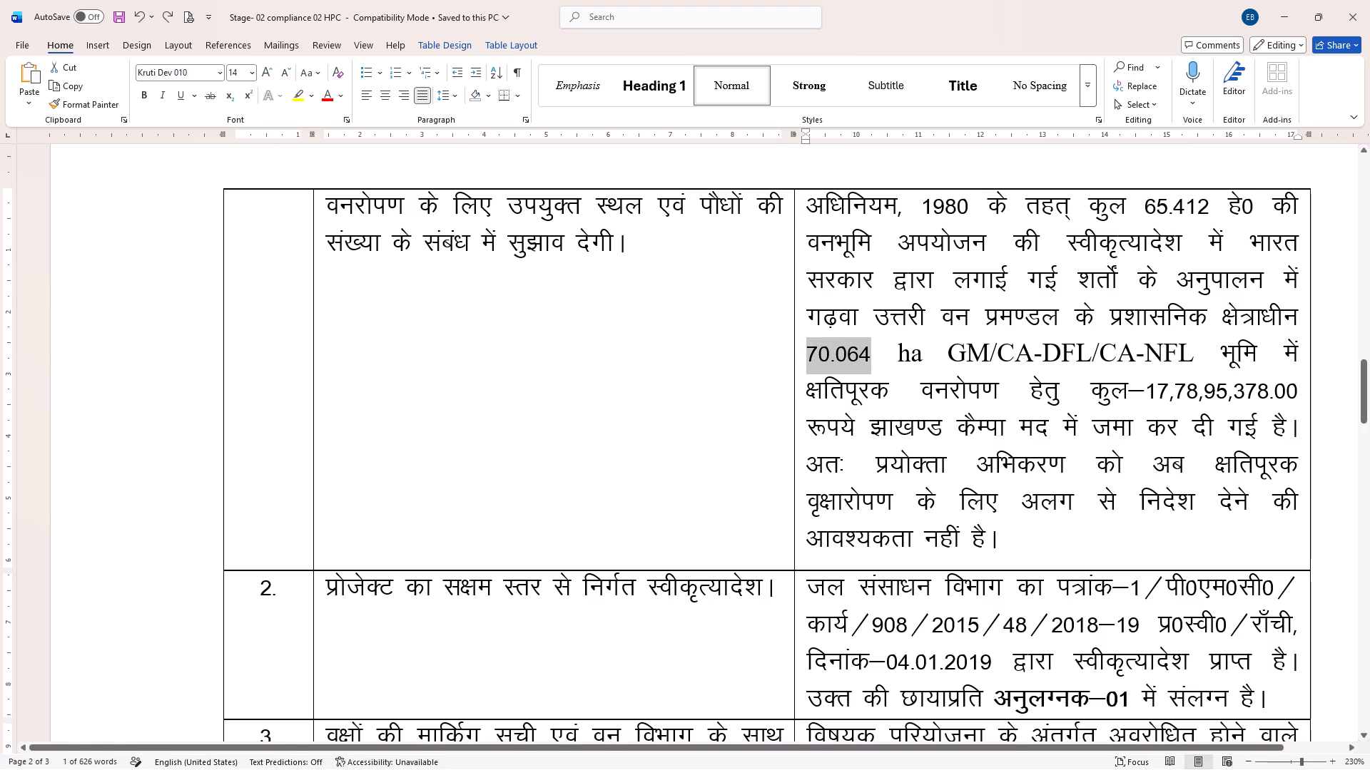
type("120")
key("minus")
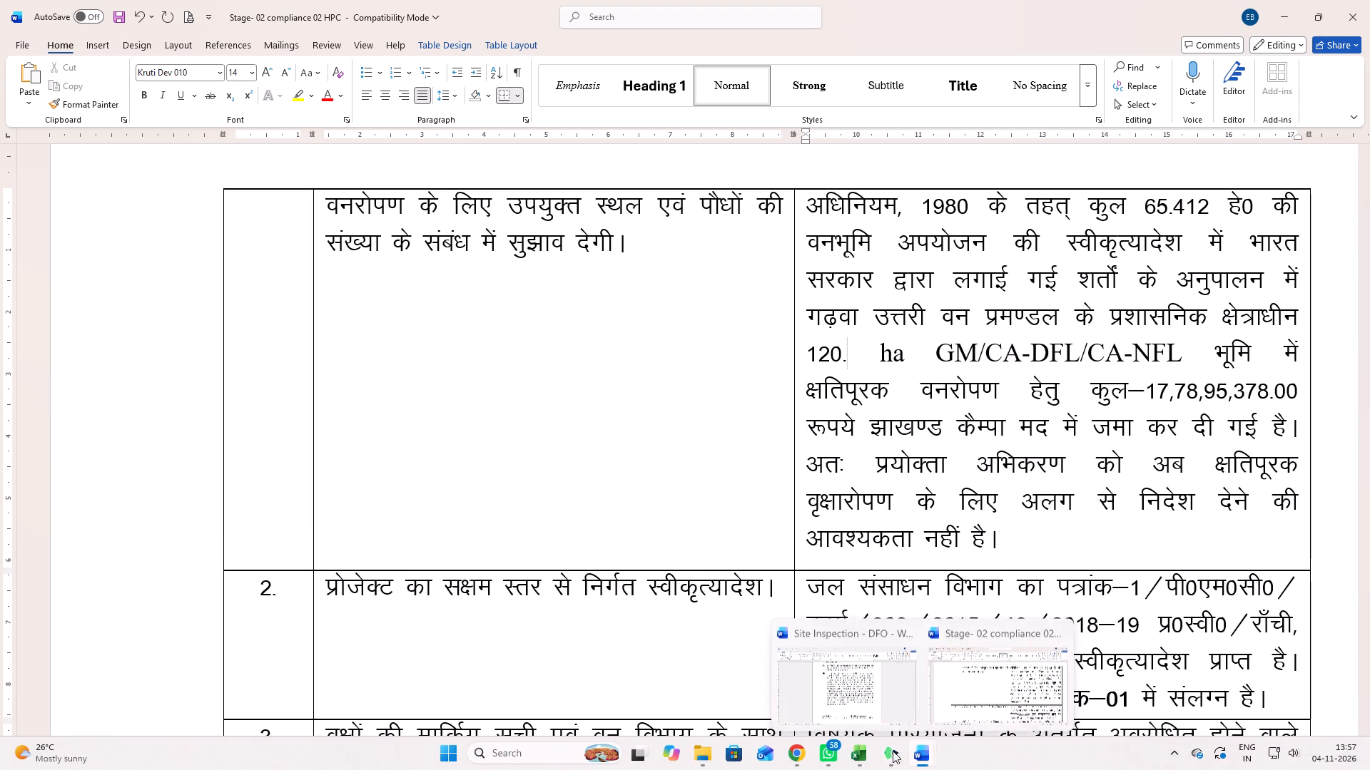
left_click(884, 752)
left_click(856, 762)
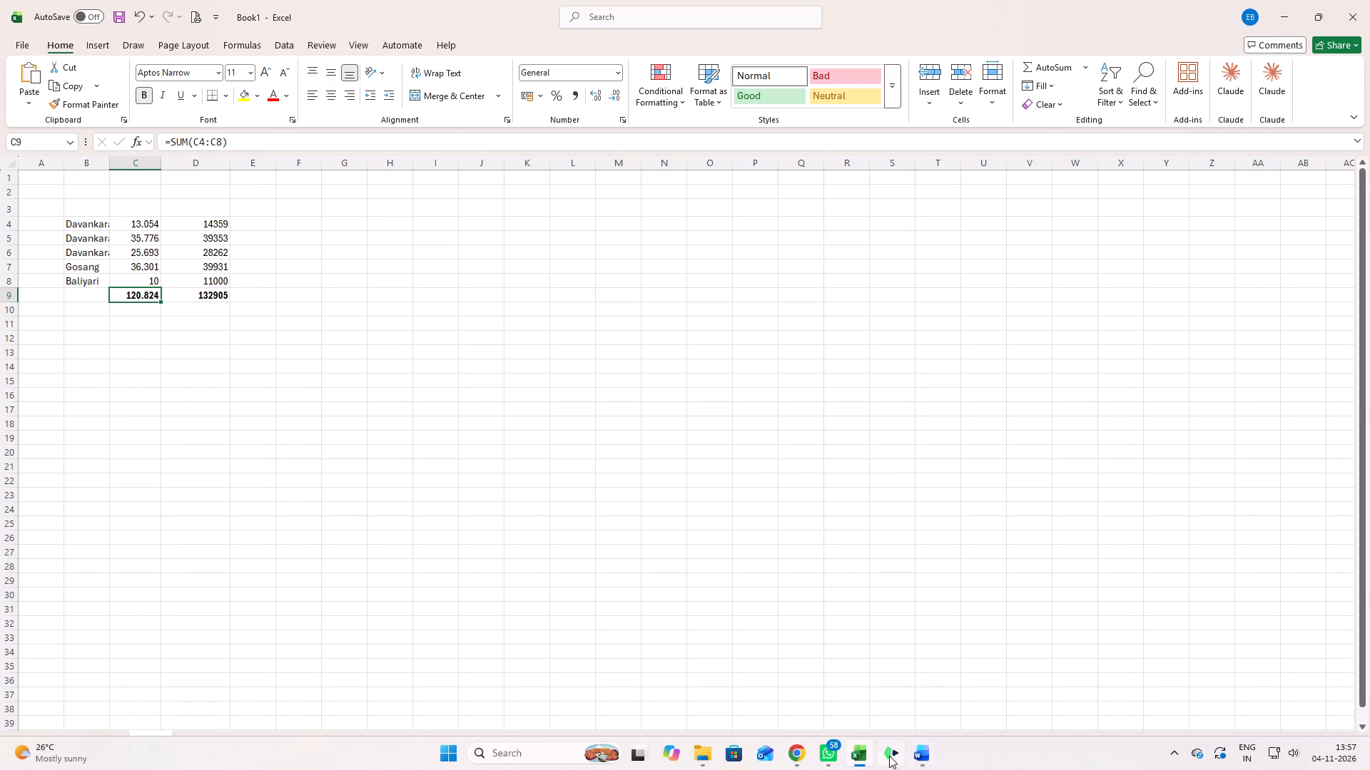
left_click(924, 756)
left_click(988, 692)
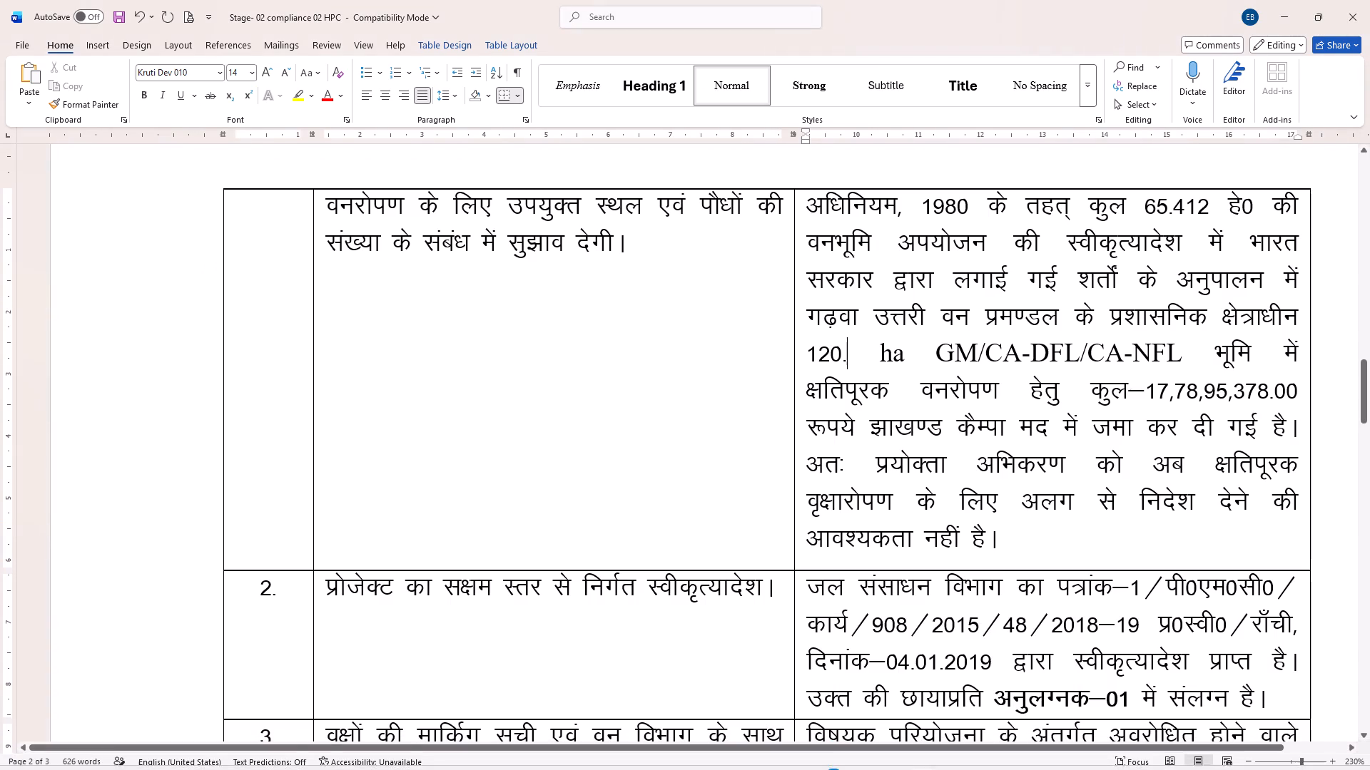
type("824")
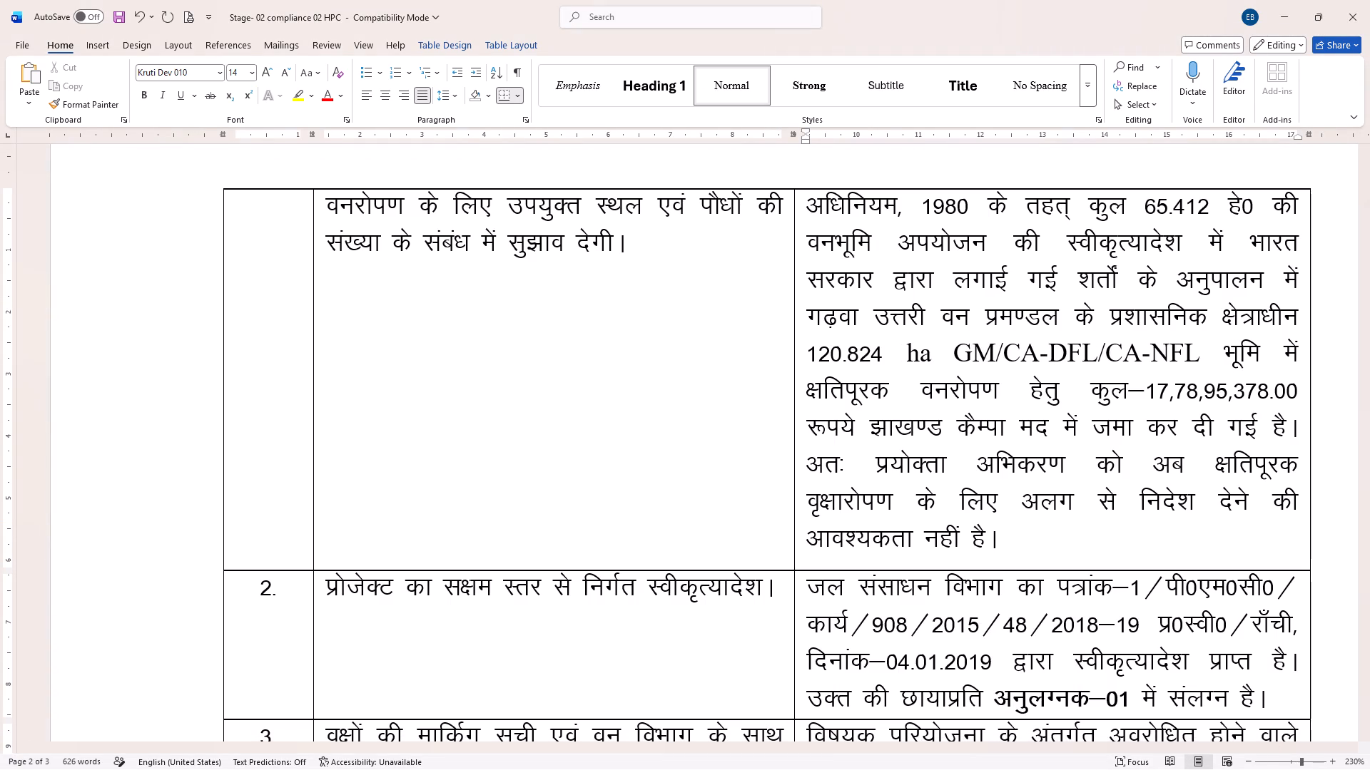
key("Delete")
key("space")
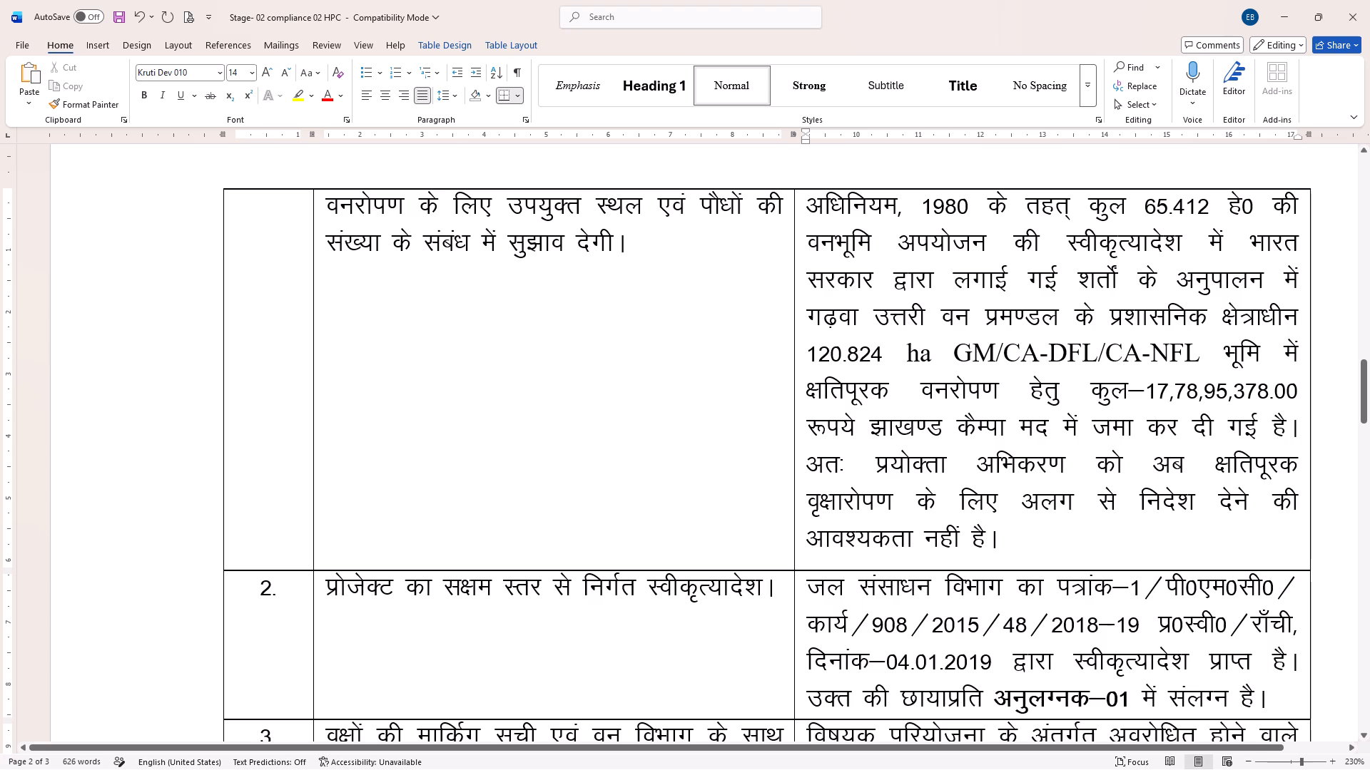
Insert "कुल–" before "क्षतिपूरक वनरोपण हेतु" in the first condition's reply.
left_click(804, 384)
left_click(893, 416)
left_click(811, 388)
type("dqy&")
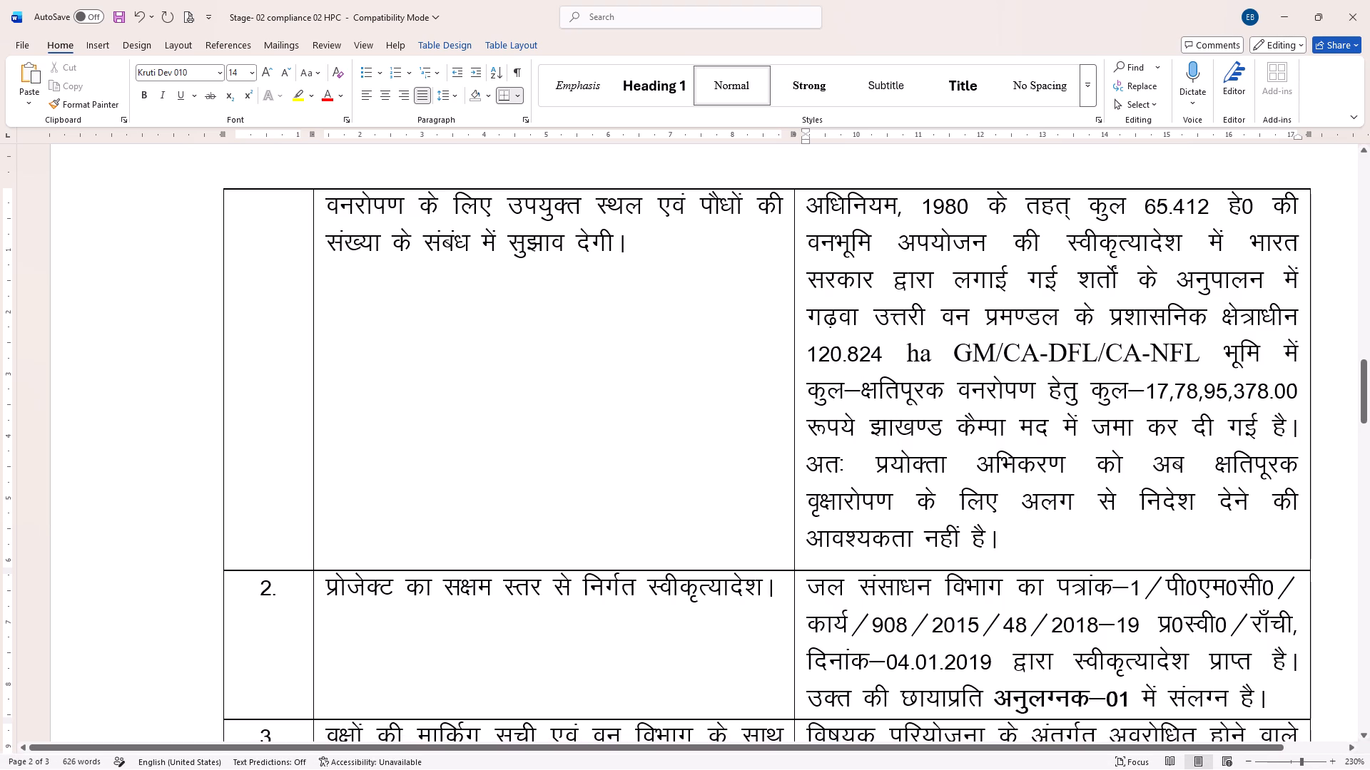
Delete "GM/" from the land type so that it reads CA-DFL/CA-NFL.
left_click(953, 346)
key("shift+Right")
key("shift+Right")
key("shift+Right")
key("shift+Right")
key("shift+Left")
key("BackSpace")
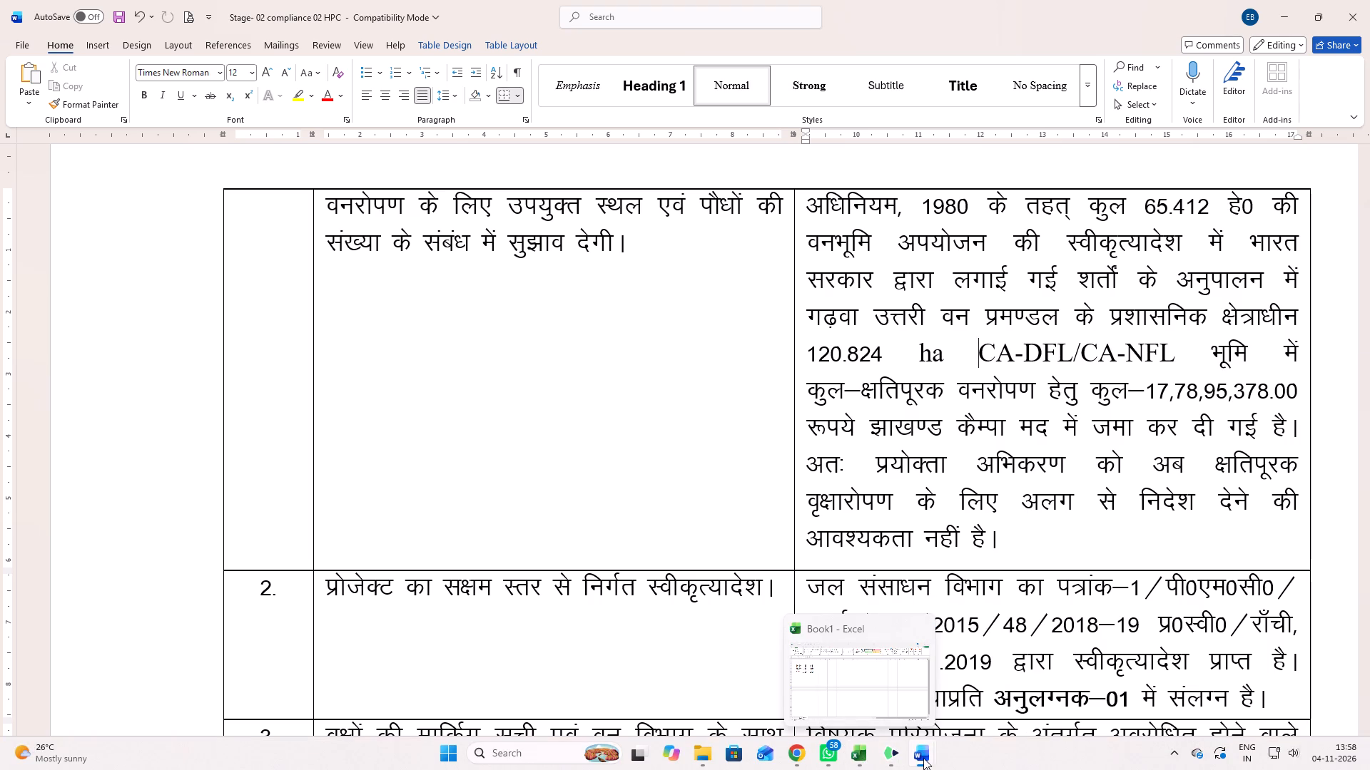
Insert the Excel sheet's column D total, 132905, and a space before "क्षतिपूरक वनरोपण हेतु" in the first condition's reply, rechecking it in Excel.
left_click(858, 758)
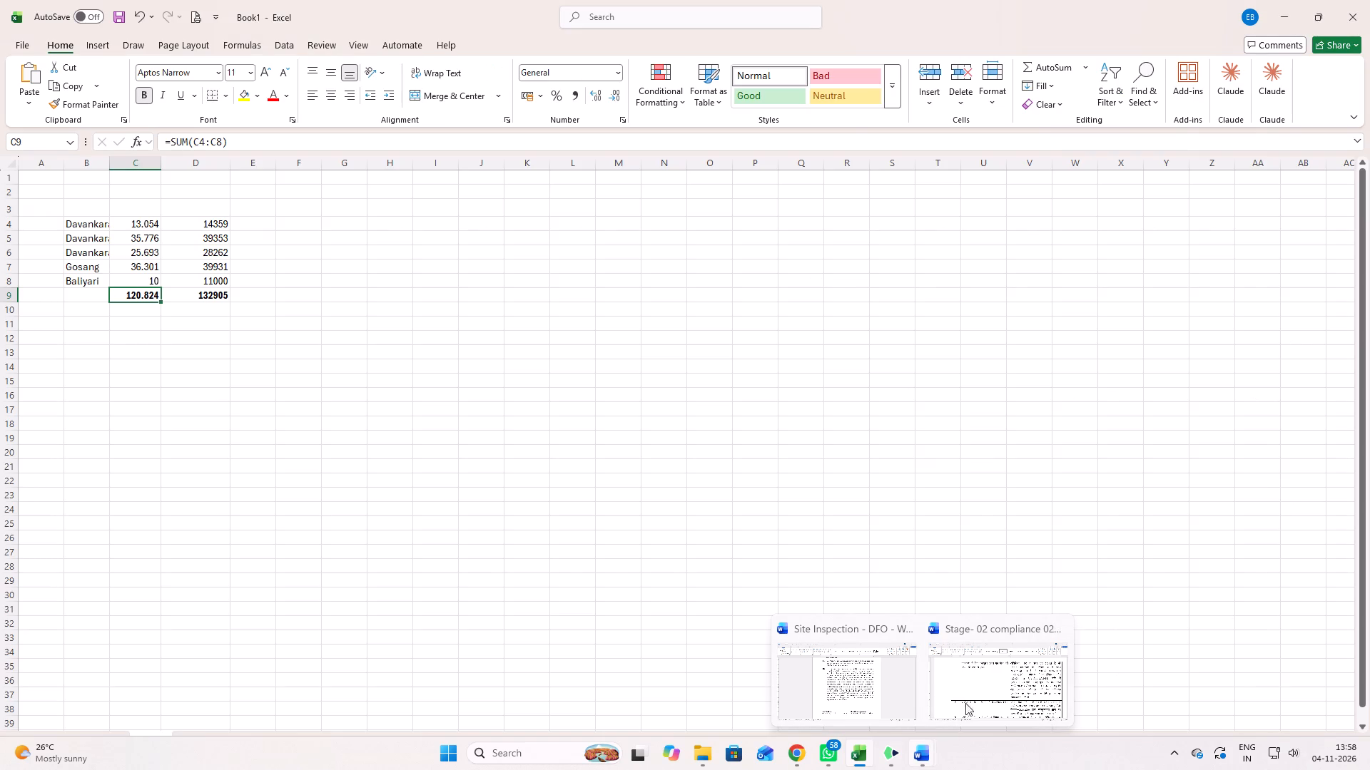
left_click(975, 690)
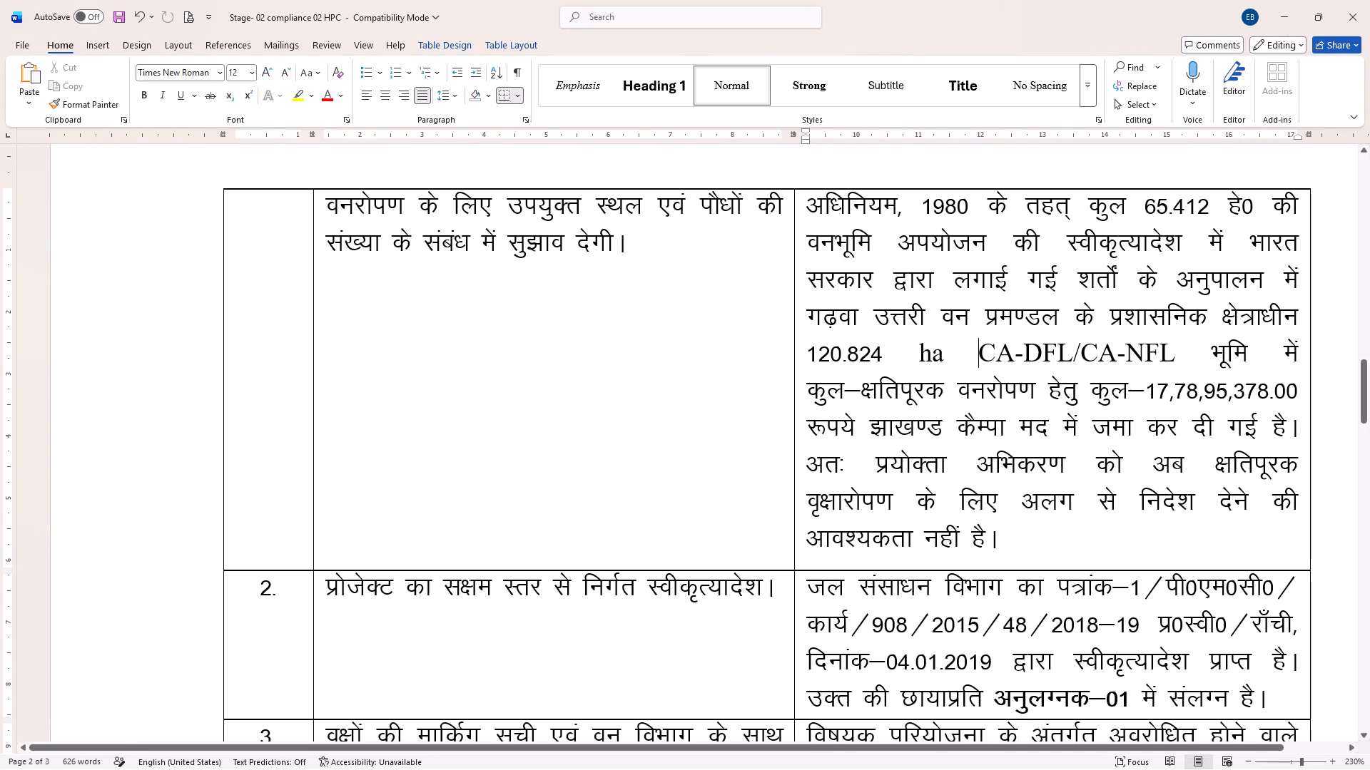
left_click(861, 388)
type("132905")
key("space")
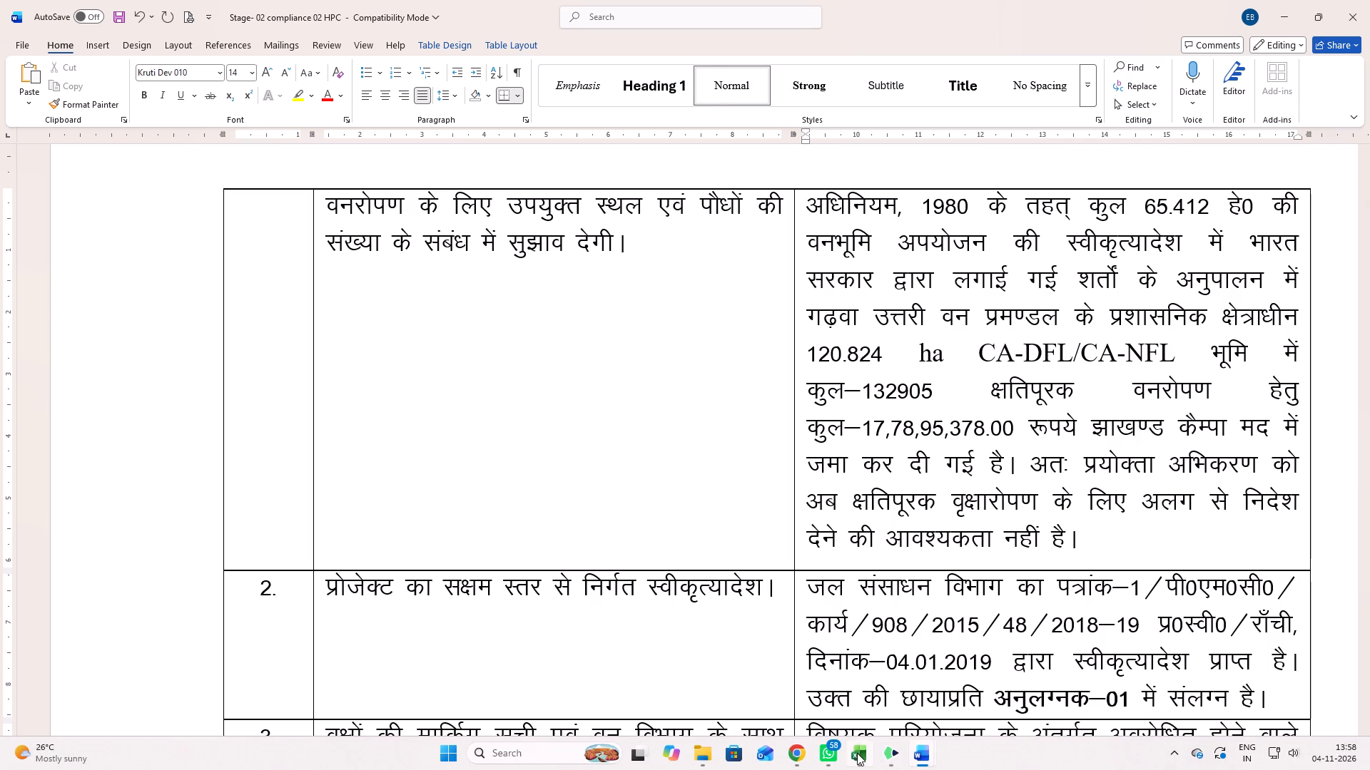
left_click(855, 753)
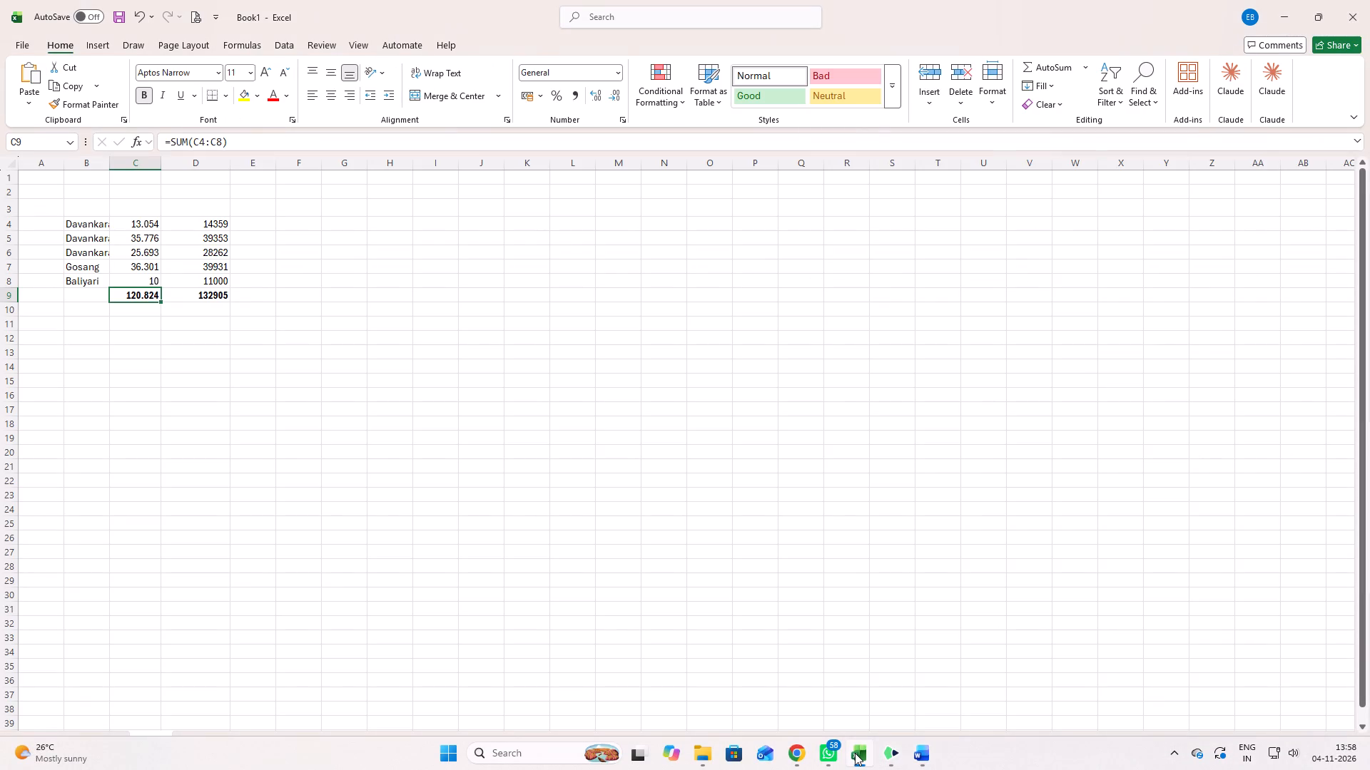
left_click(855, 753)
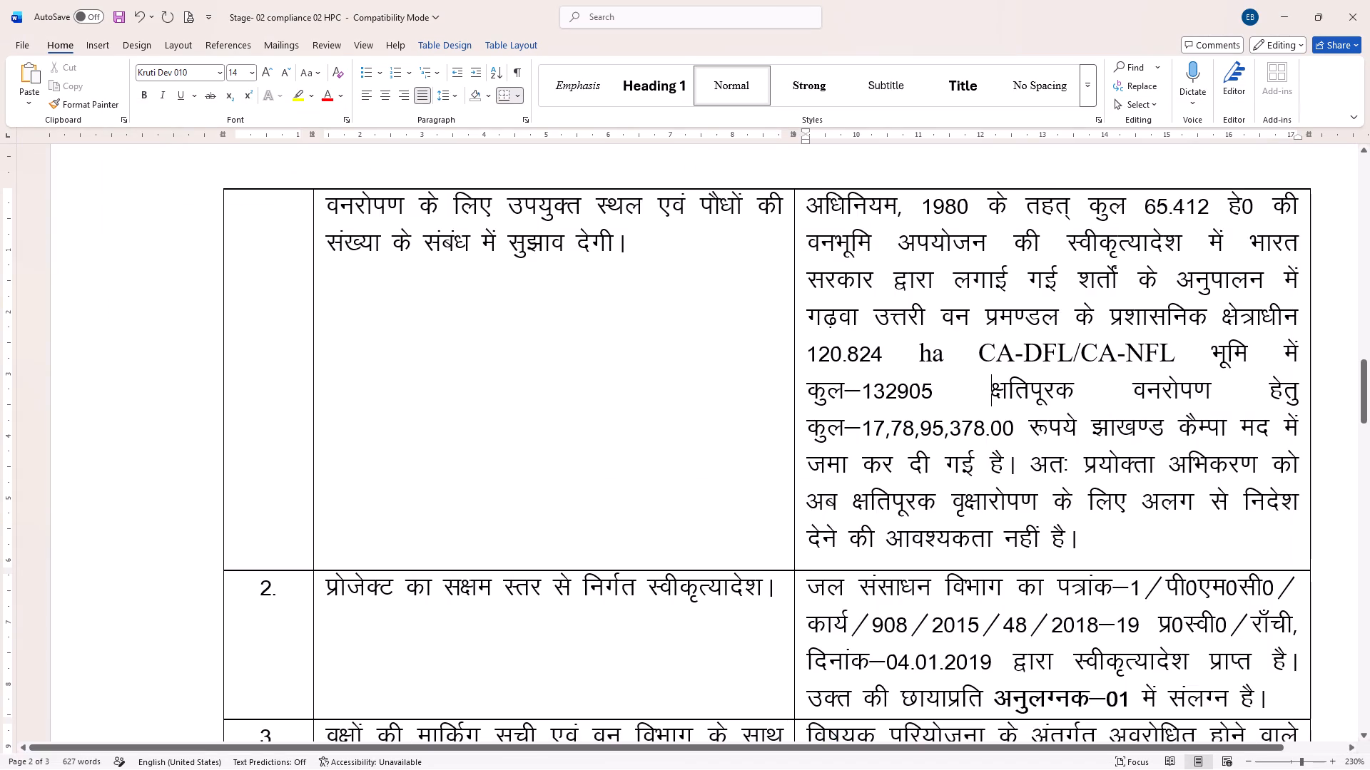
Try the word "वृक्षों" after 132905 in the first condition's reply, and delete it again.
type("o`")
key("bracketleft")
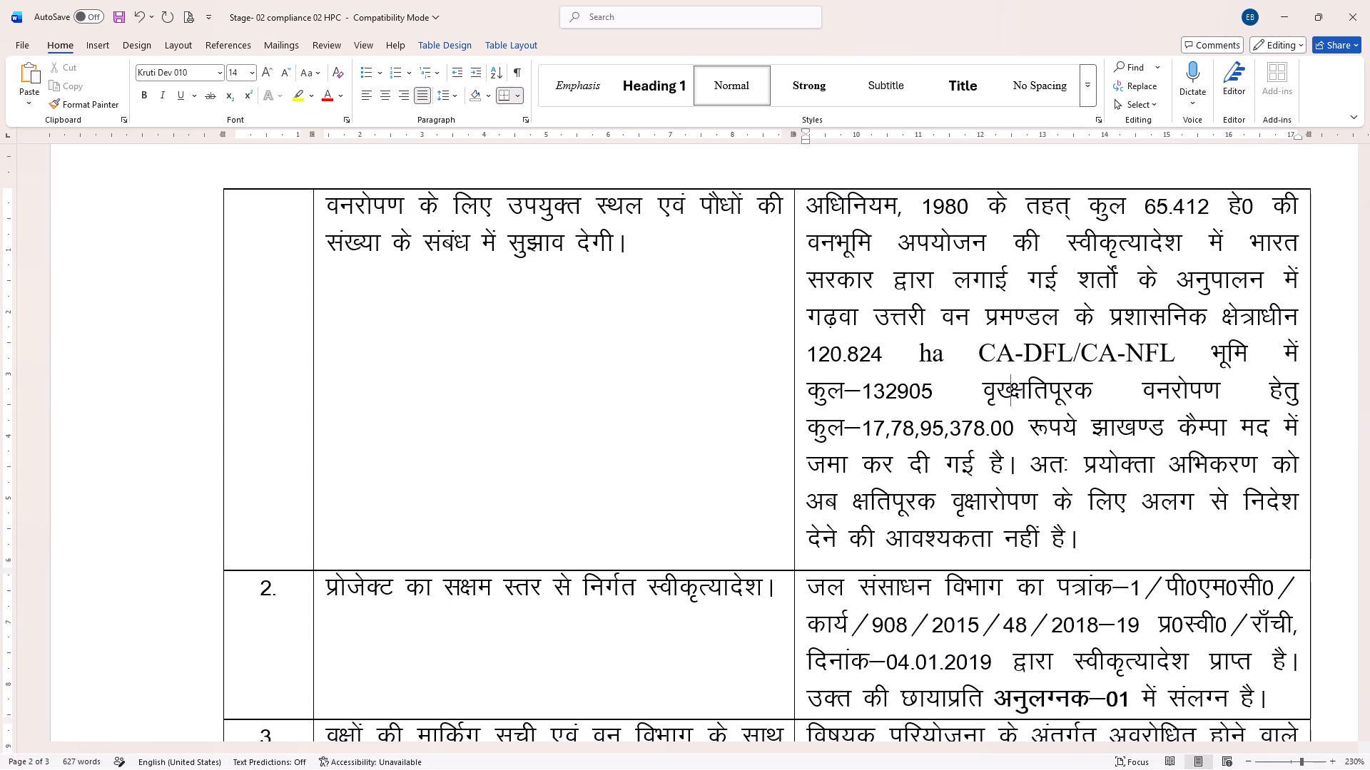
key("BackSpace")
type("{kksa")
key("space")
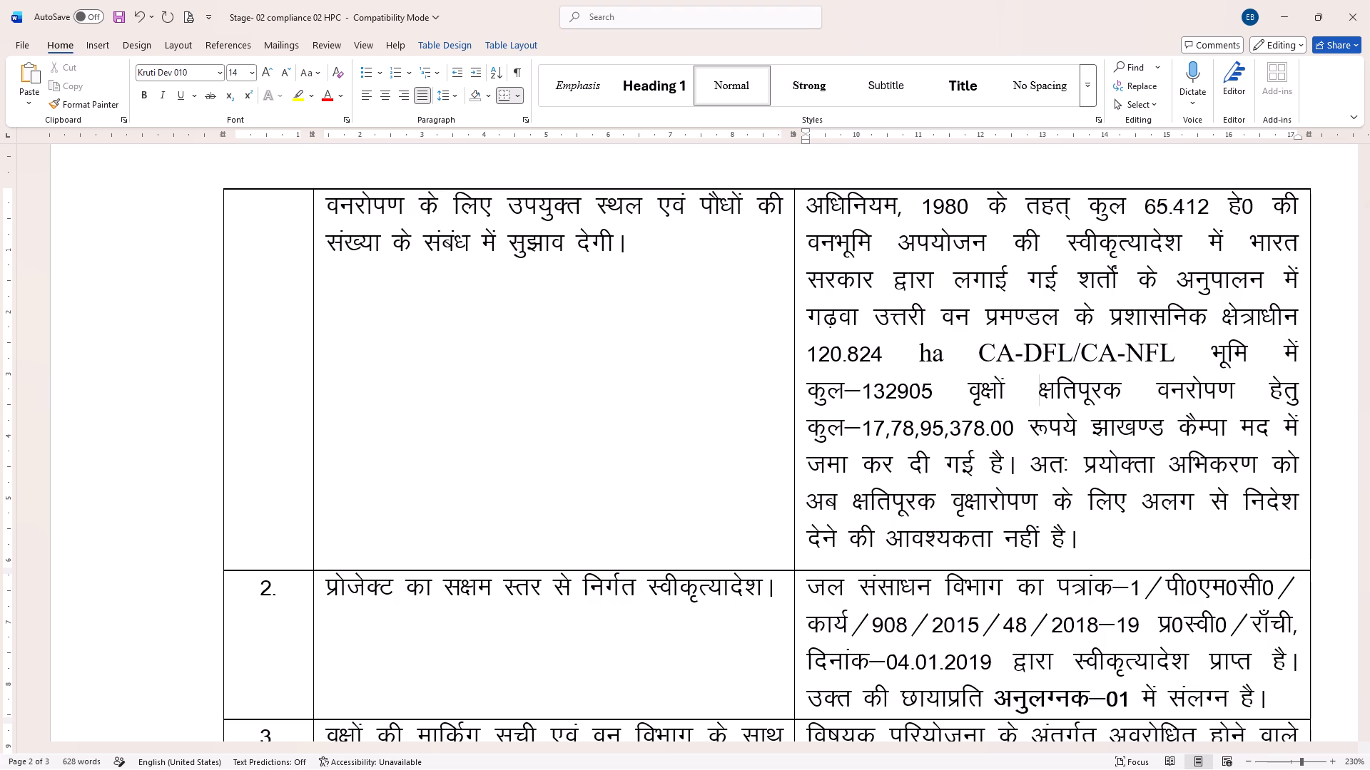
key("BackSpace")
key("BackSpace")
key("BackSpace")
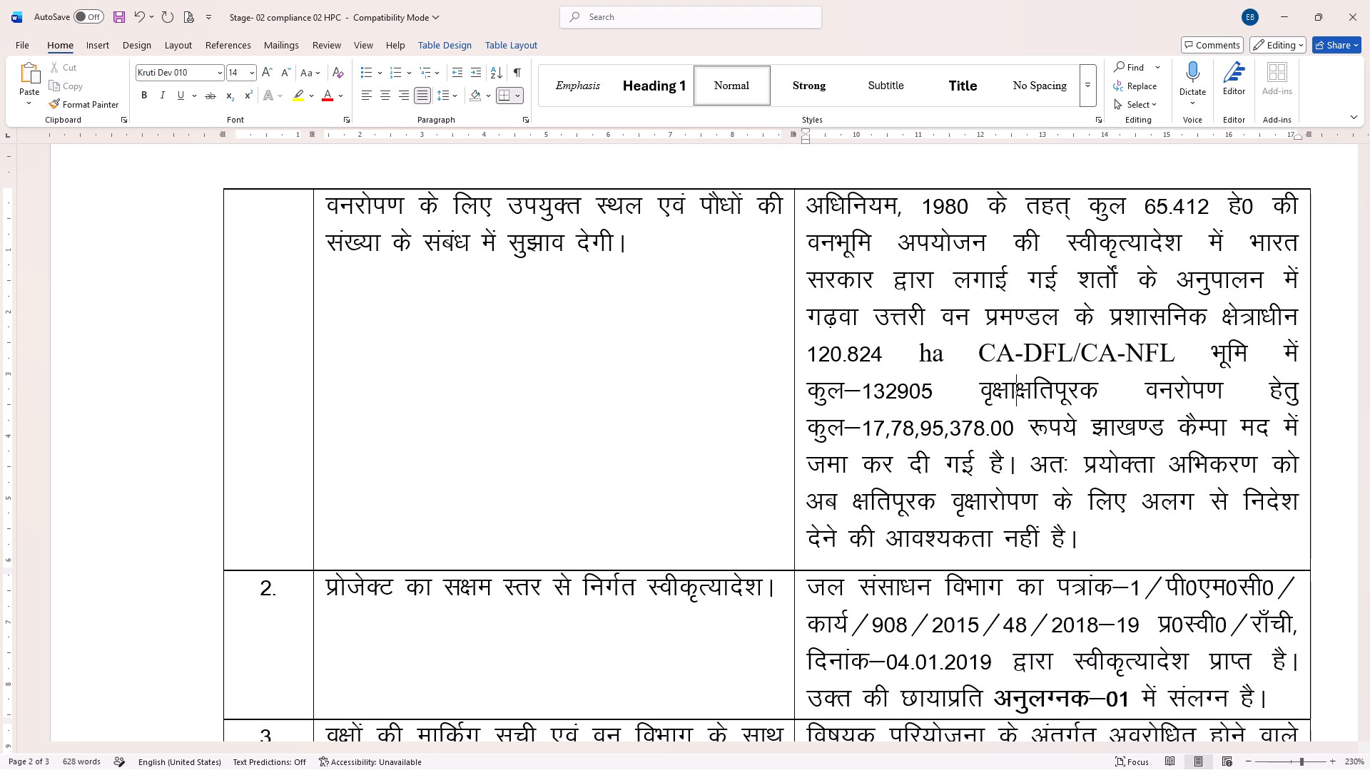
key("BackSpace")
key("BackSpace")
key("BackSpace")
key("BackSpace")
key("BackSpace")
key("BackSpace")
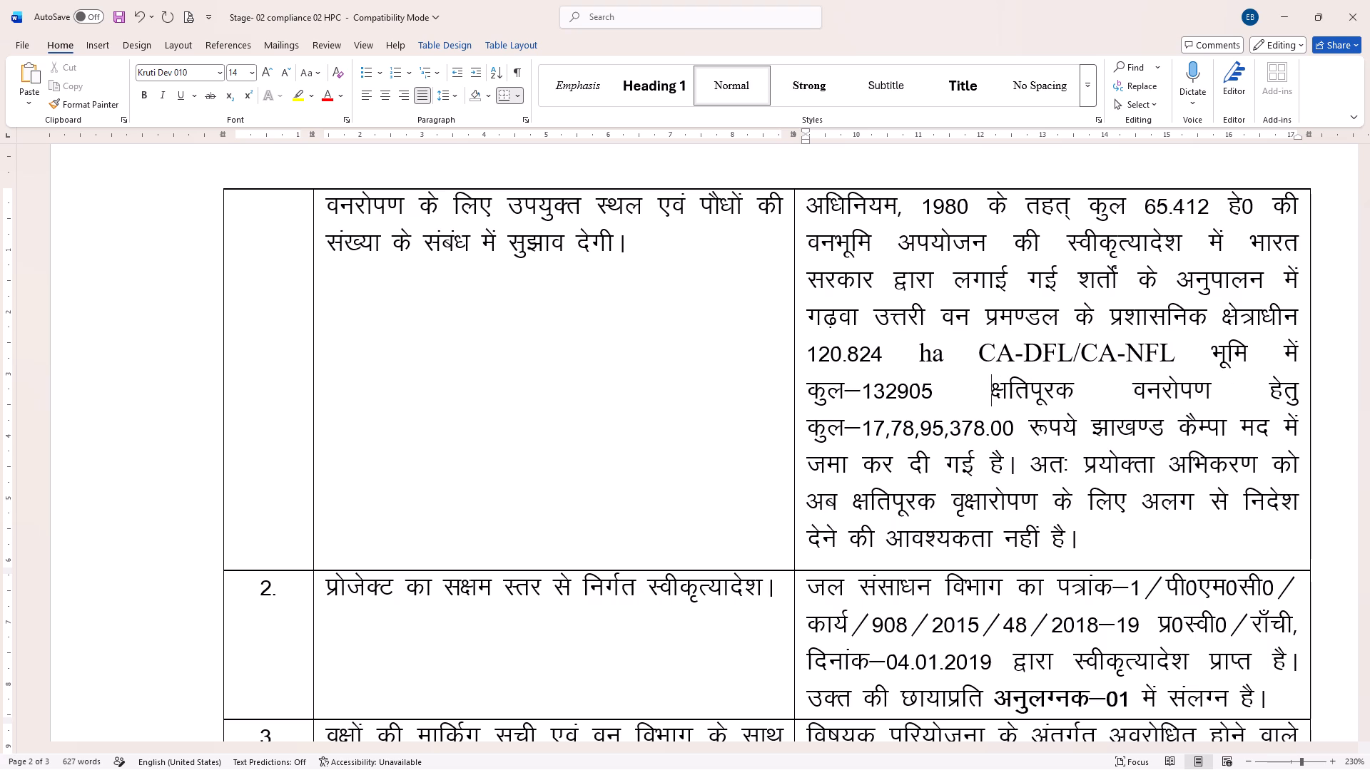
Insert "पौधों का" between 132905 and "क्षतिपूरक वनरोपण हेतु" in the first condition's reply.
key("space")
type("iks/")
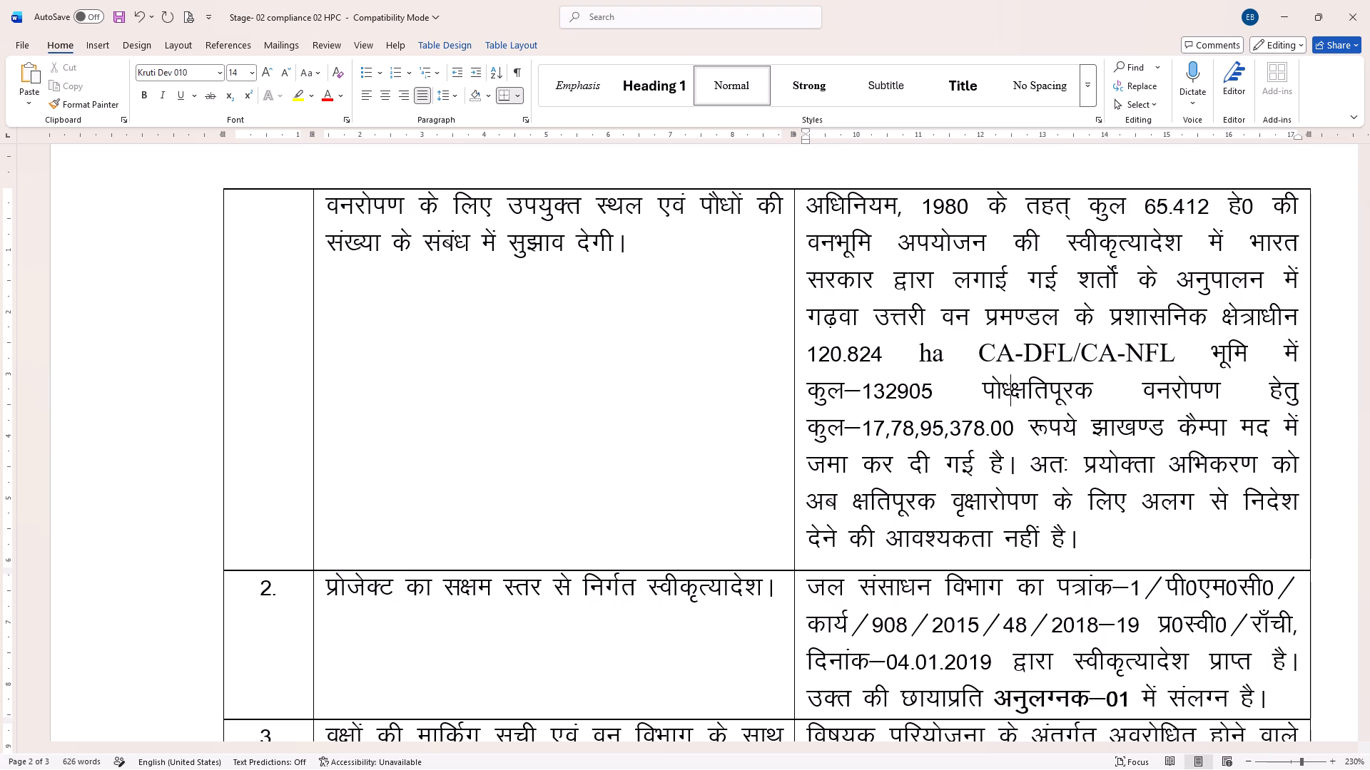
key("BackSpace")
key("BackSpace")
type("S/kksa")
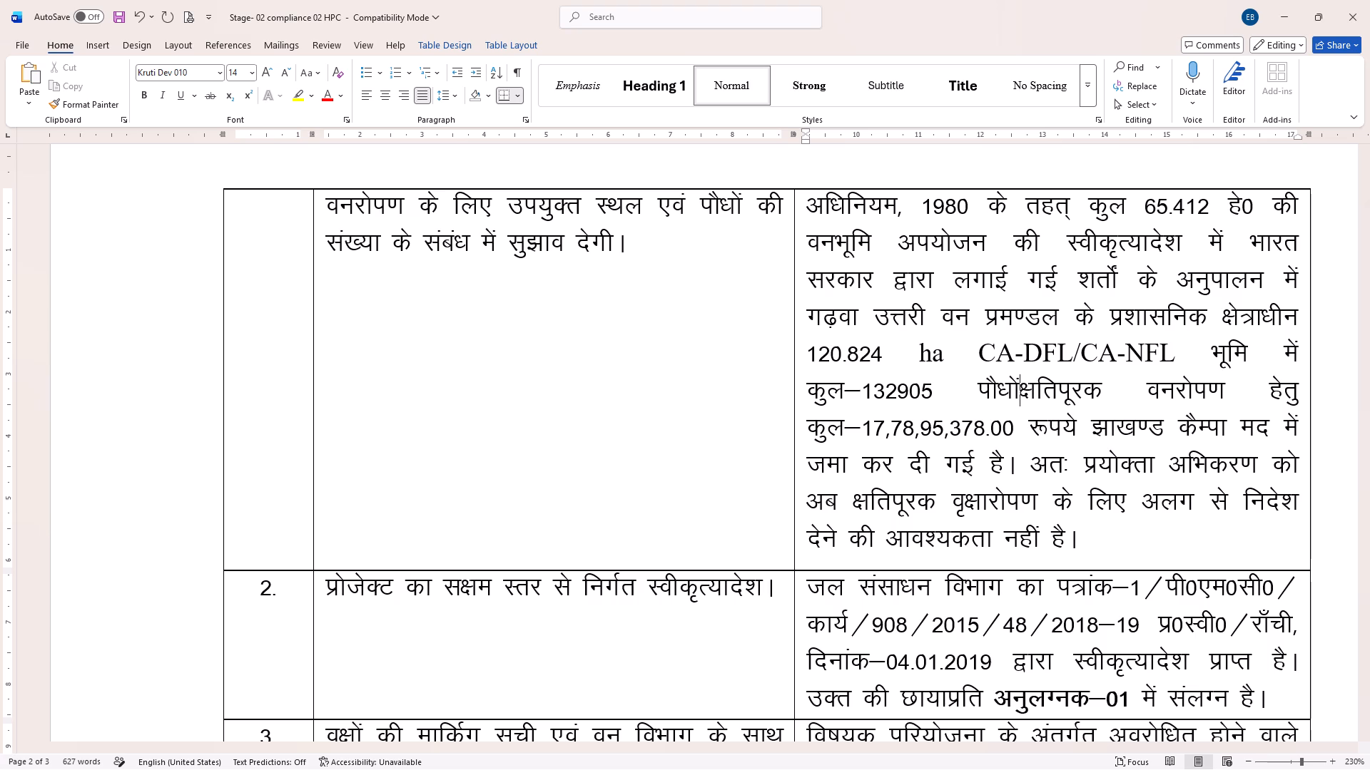
key("space")
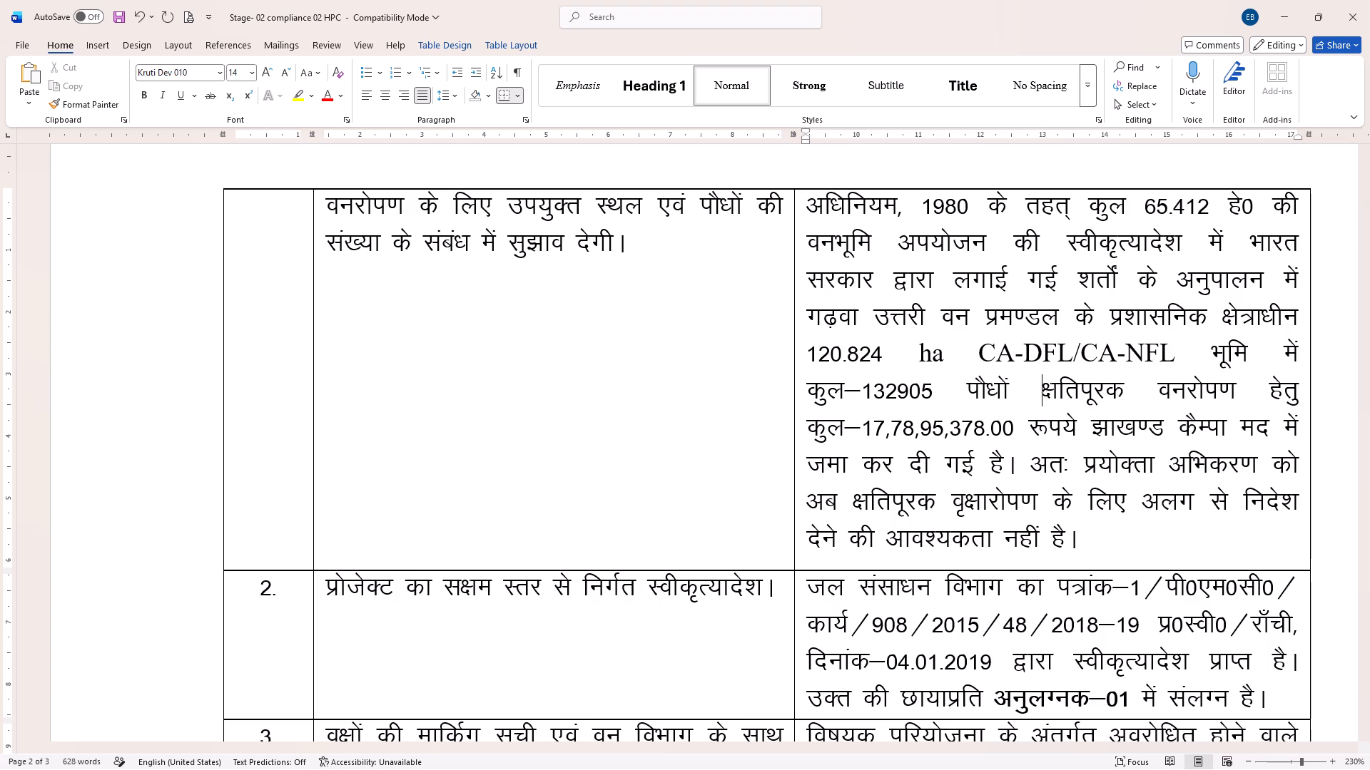
type("dk")
key("space")
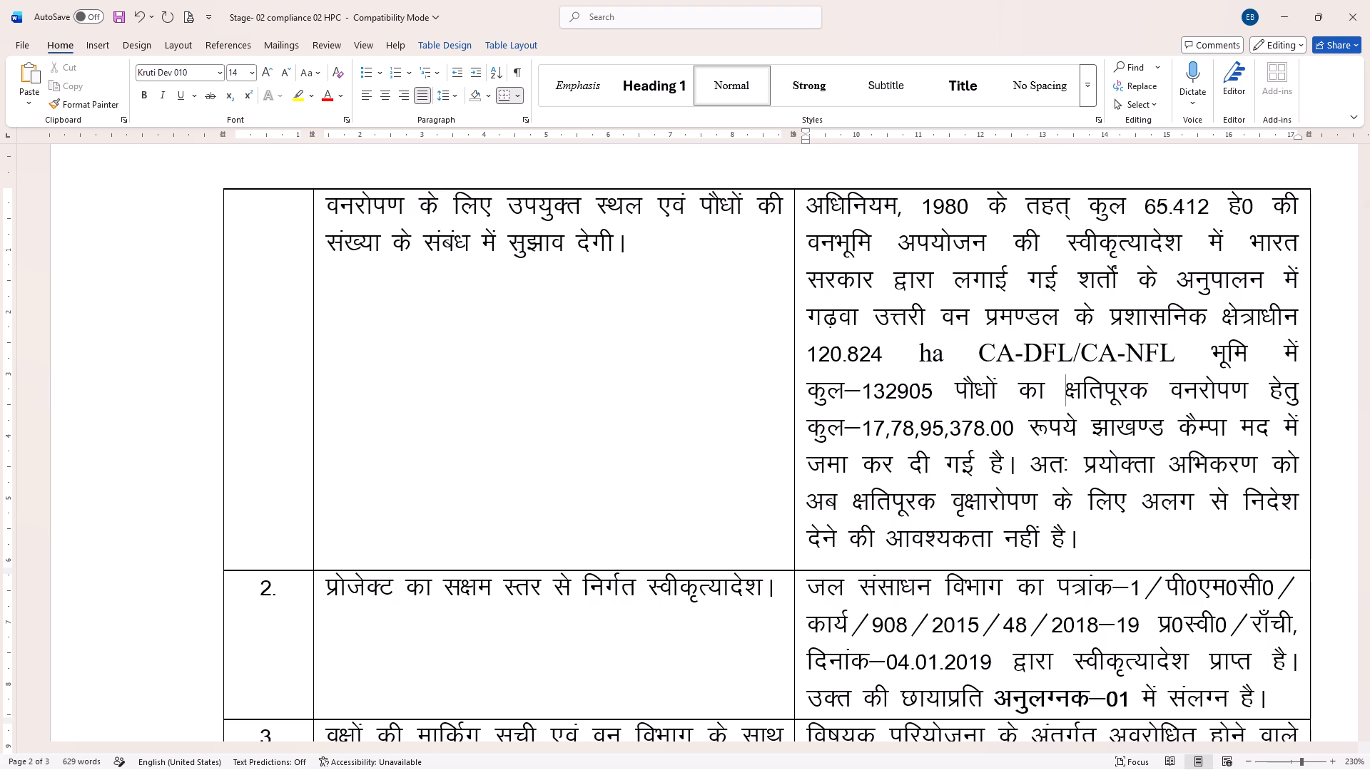
Save the Stage-02 compliance document with the updated afforestation reply.
key("ctrl+s")
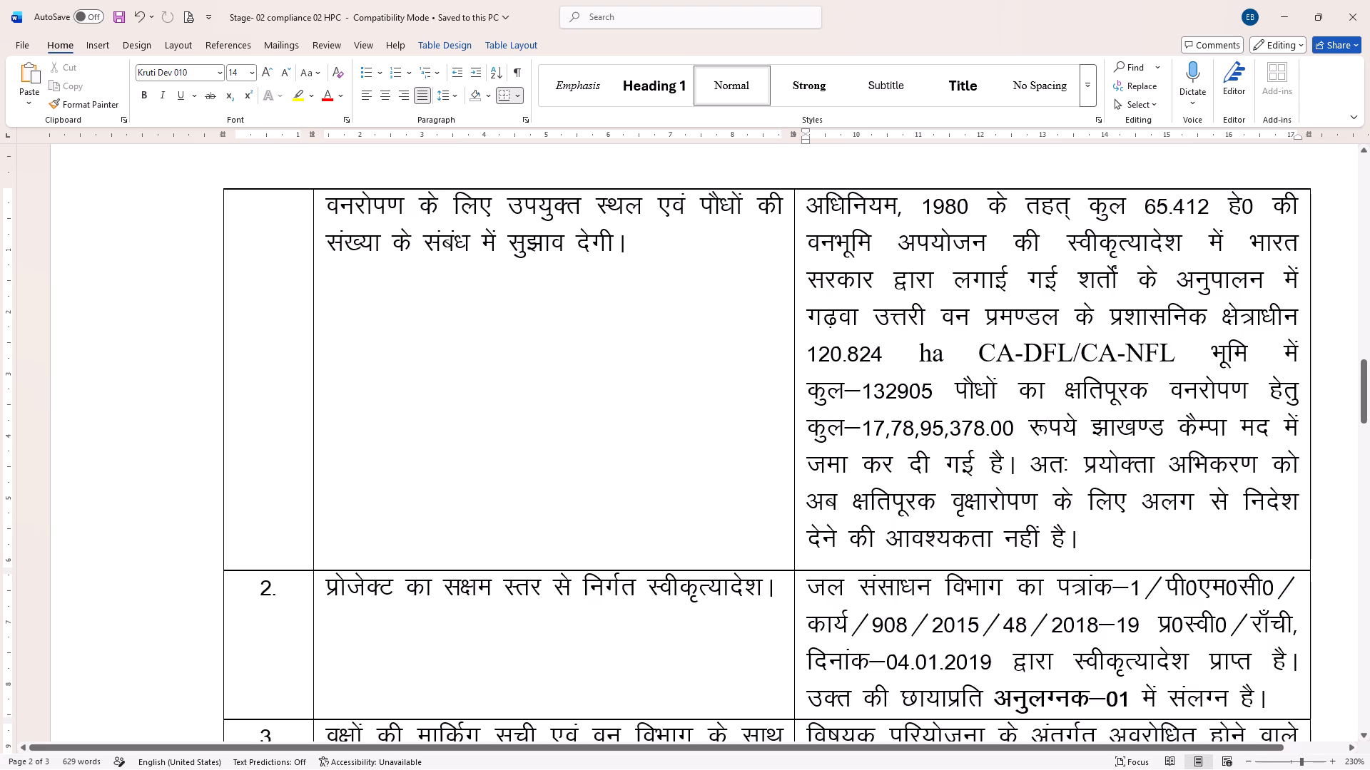
left_click(1030, 468)
key("ctrl+s")
key("ctrl+s")
key("ctrl+s")
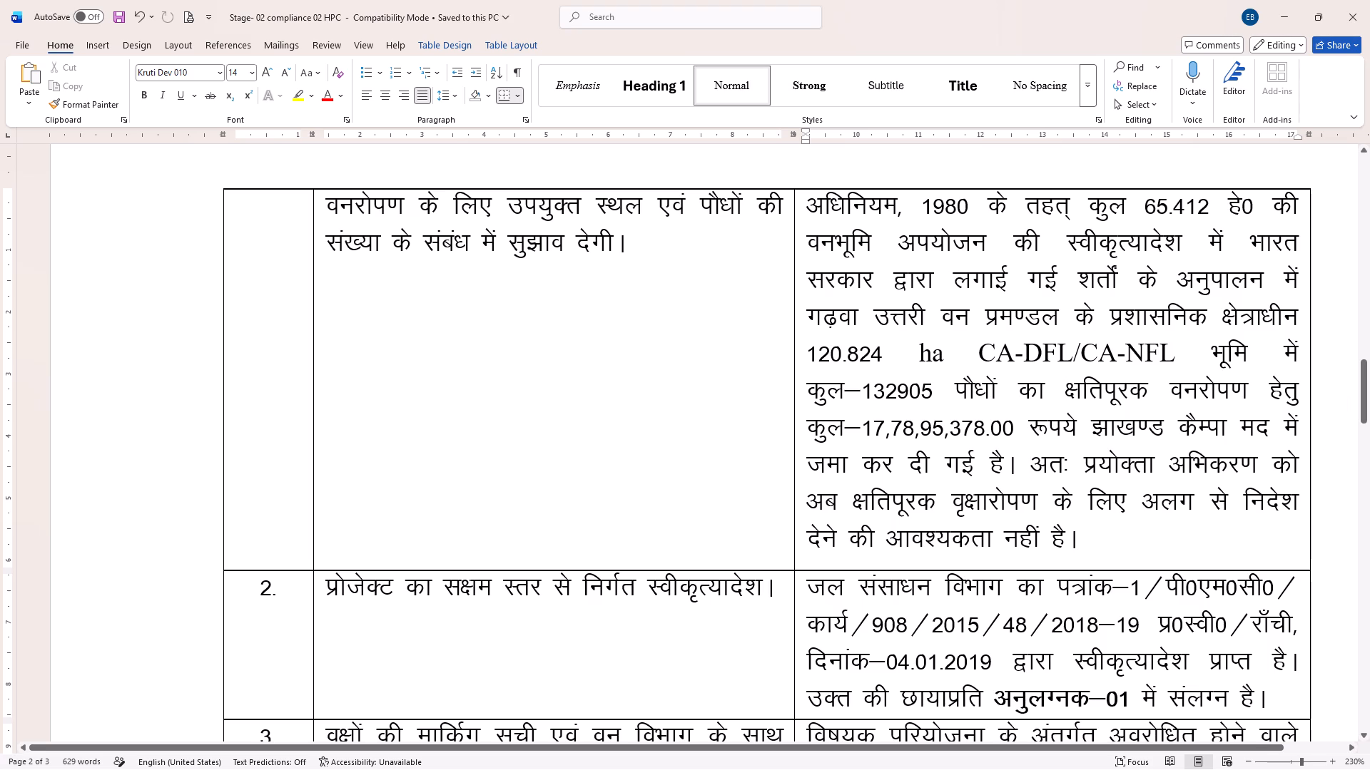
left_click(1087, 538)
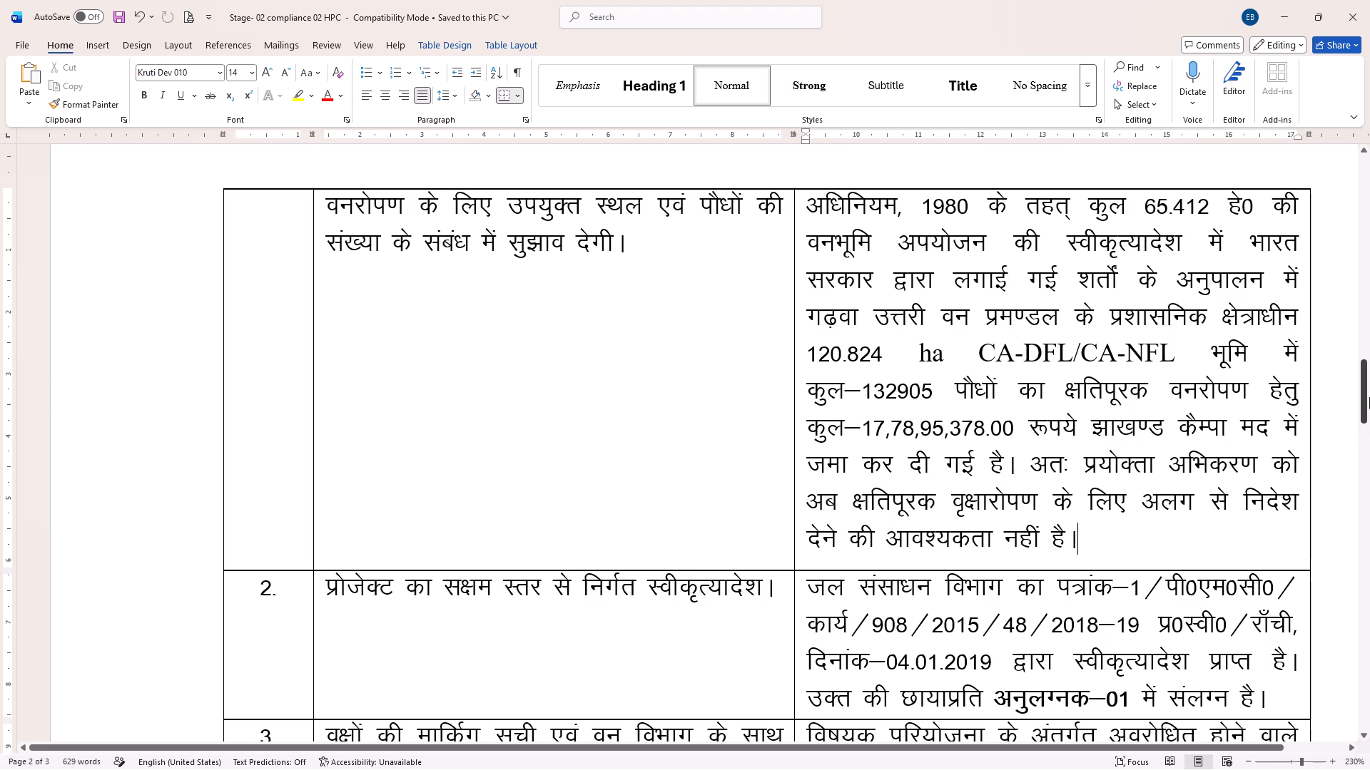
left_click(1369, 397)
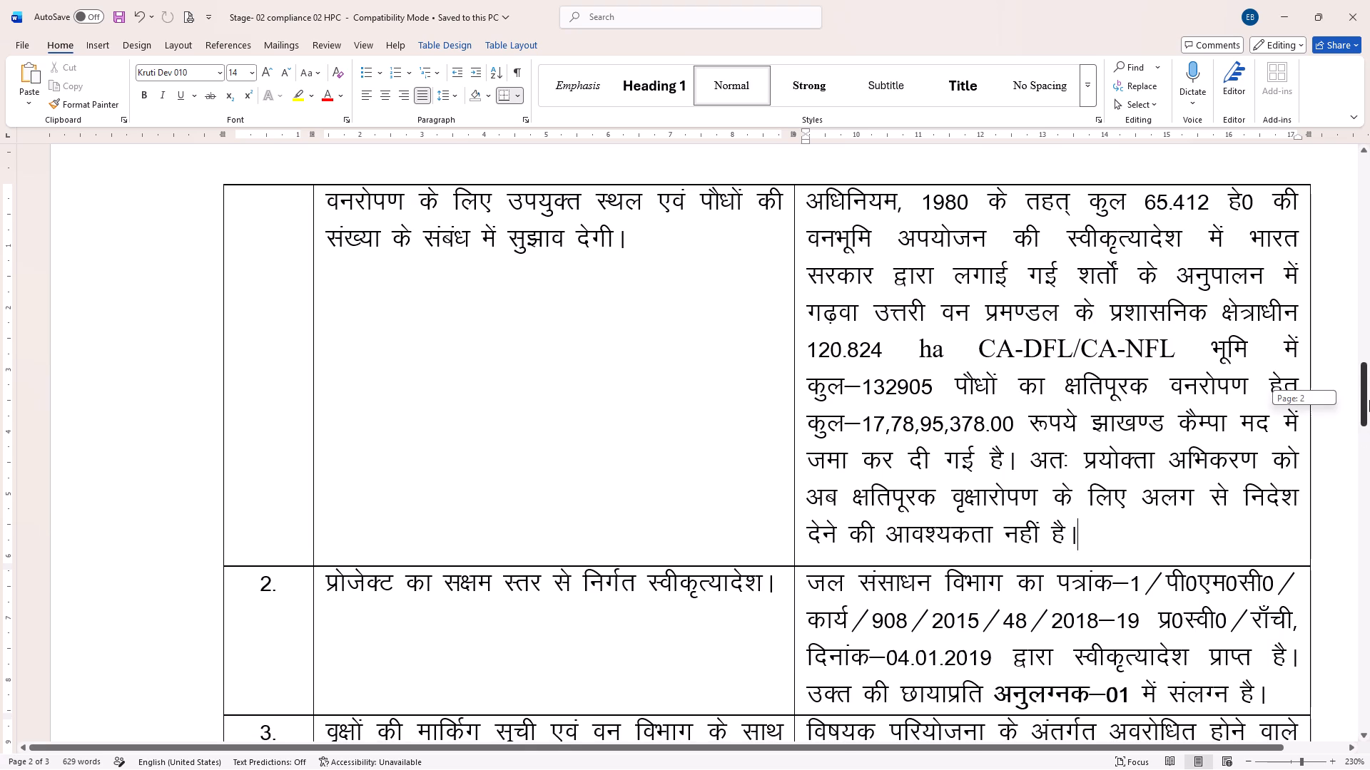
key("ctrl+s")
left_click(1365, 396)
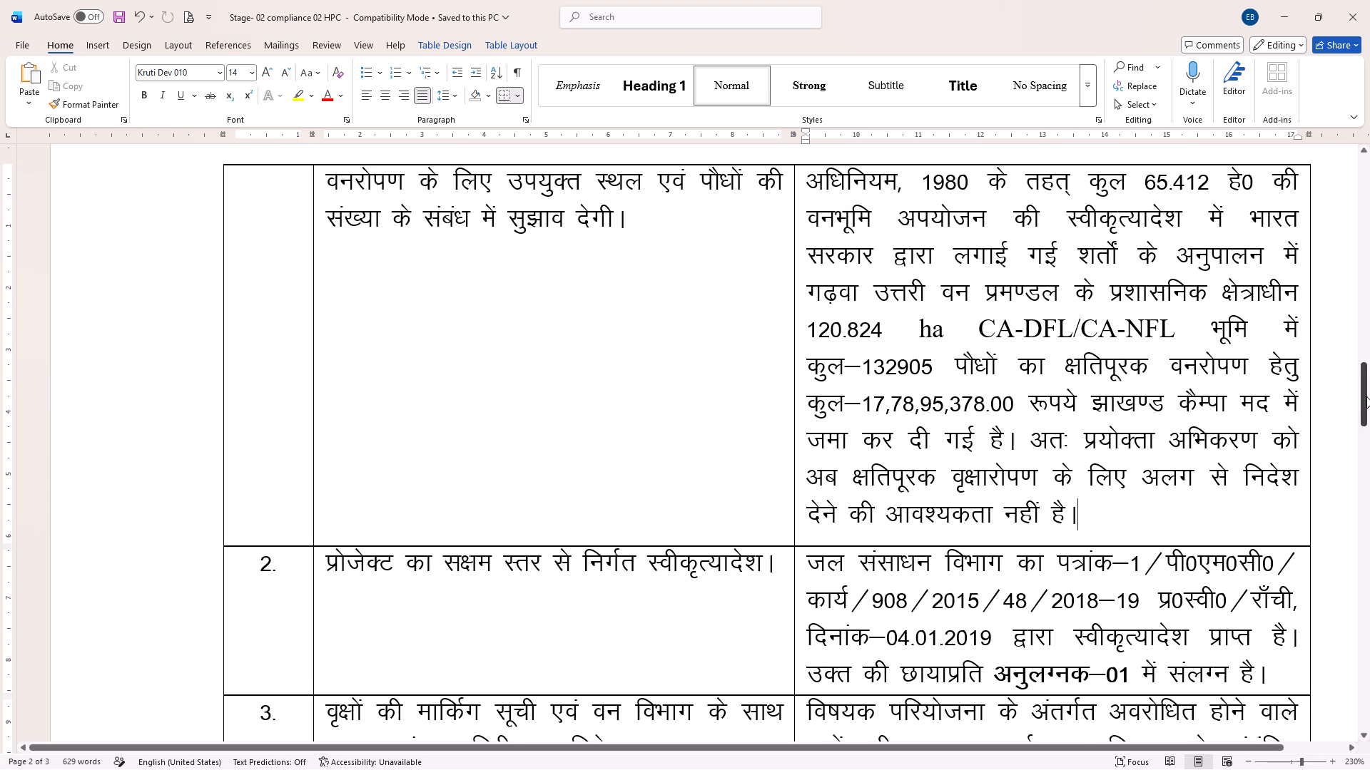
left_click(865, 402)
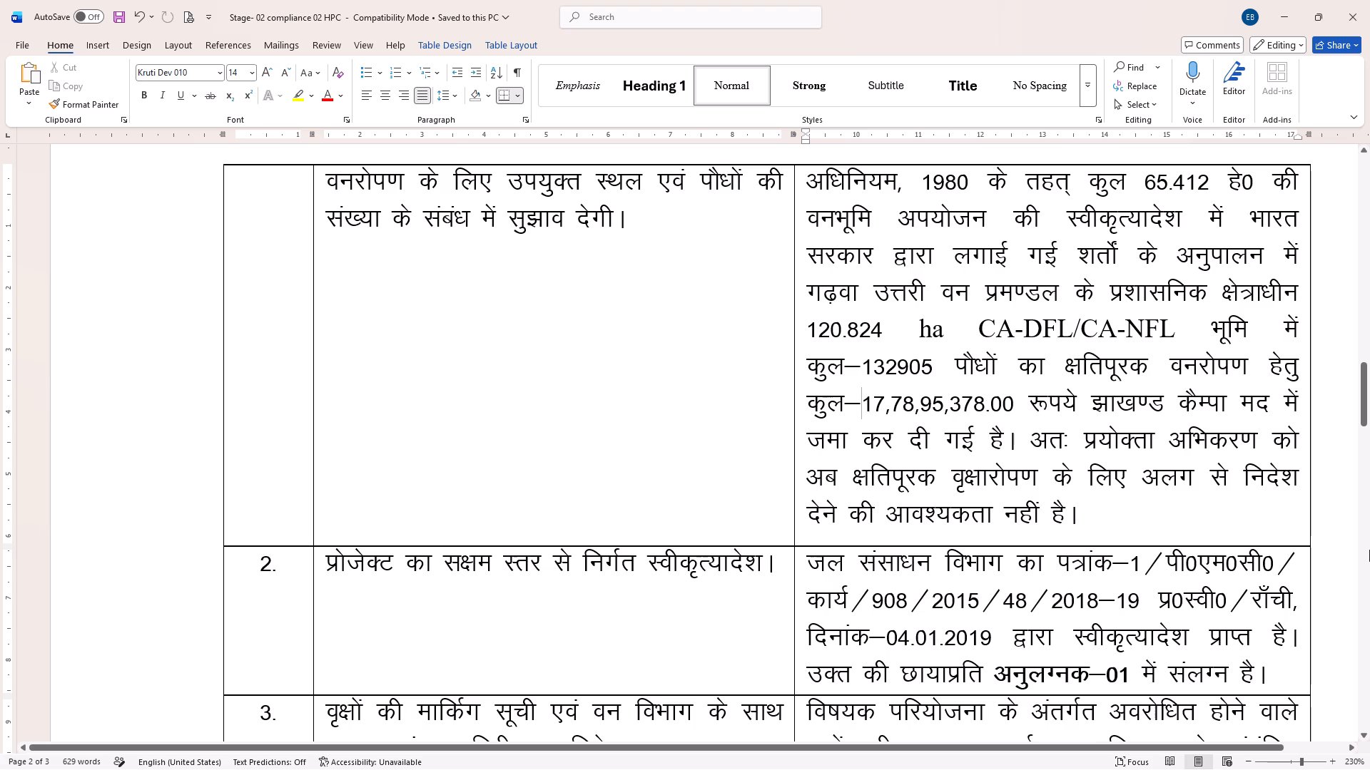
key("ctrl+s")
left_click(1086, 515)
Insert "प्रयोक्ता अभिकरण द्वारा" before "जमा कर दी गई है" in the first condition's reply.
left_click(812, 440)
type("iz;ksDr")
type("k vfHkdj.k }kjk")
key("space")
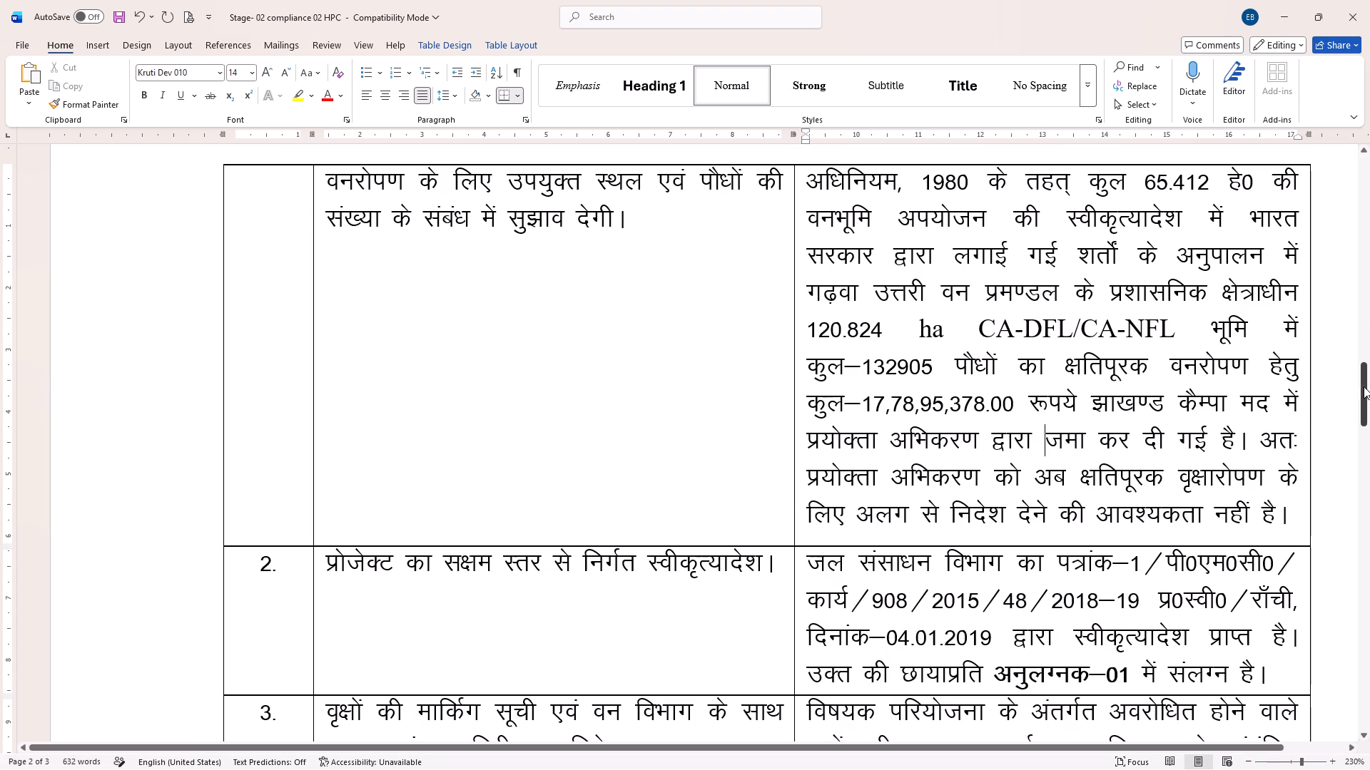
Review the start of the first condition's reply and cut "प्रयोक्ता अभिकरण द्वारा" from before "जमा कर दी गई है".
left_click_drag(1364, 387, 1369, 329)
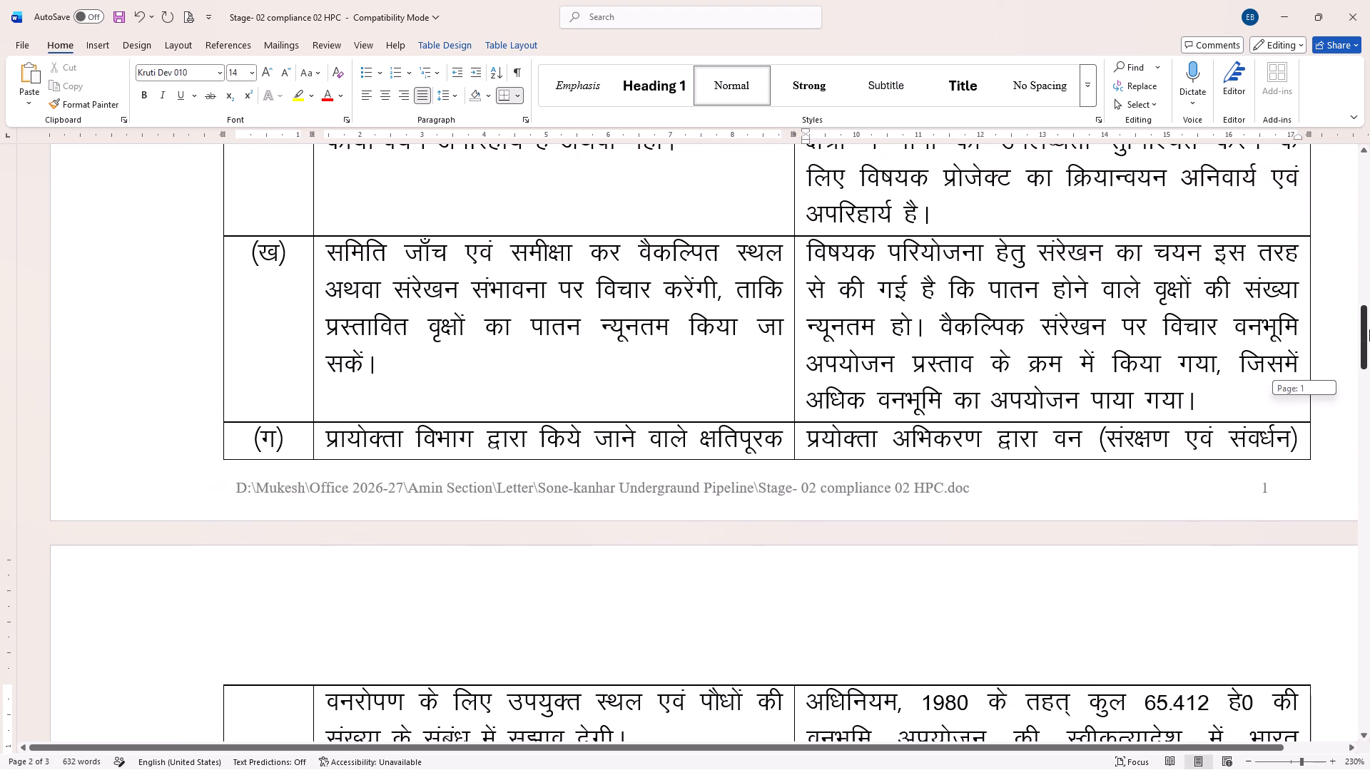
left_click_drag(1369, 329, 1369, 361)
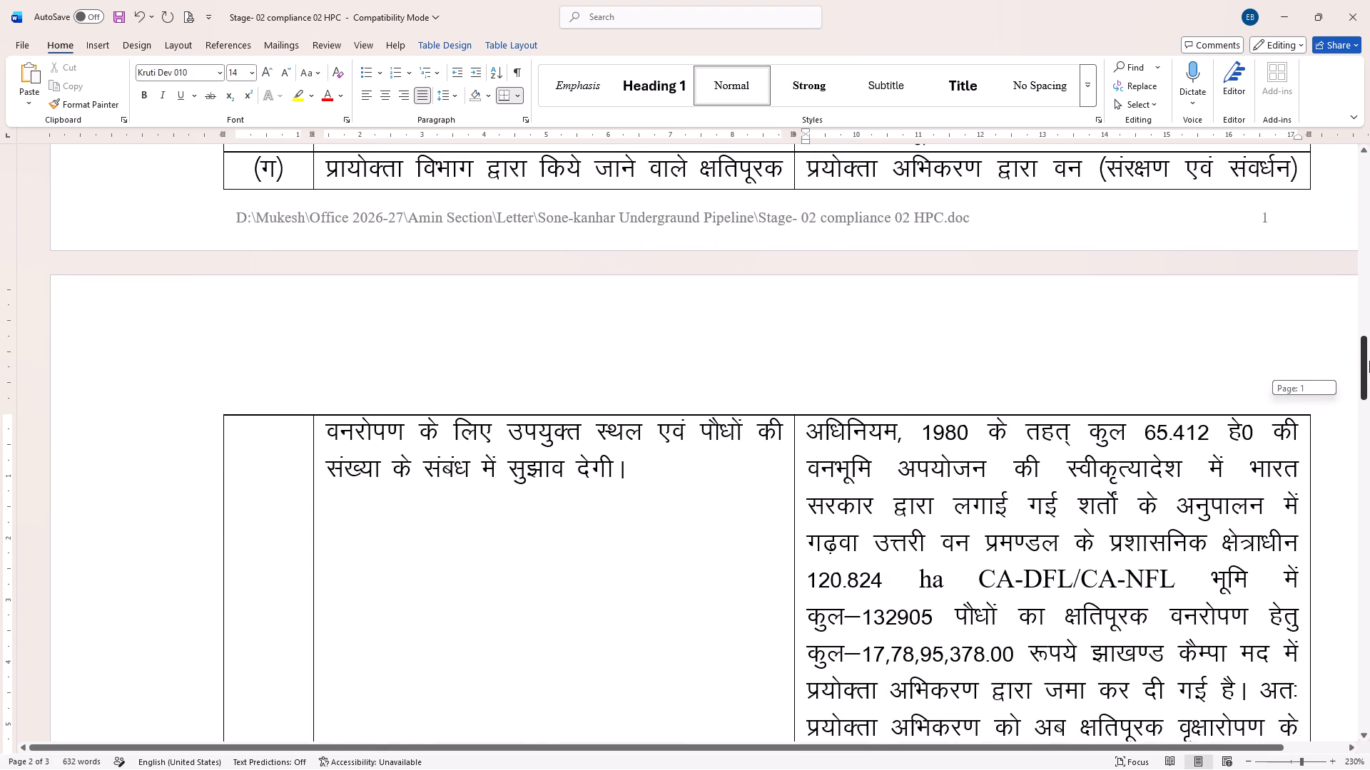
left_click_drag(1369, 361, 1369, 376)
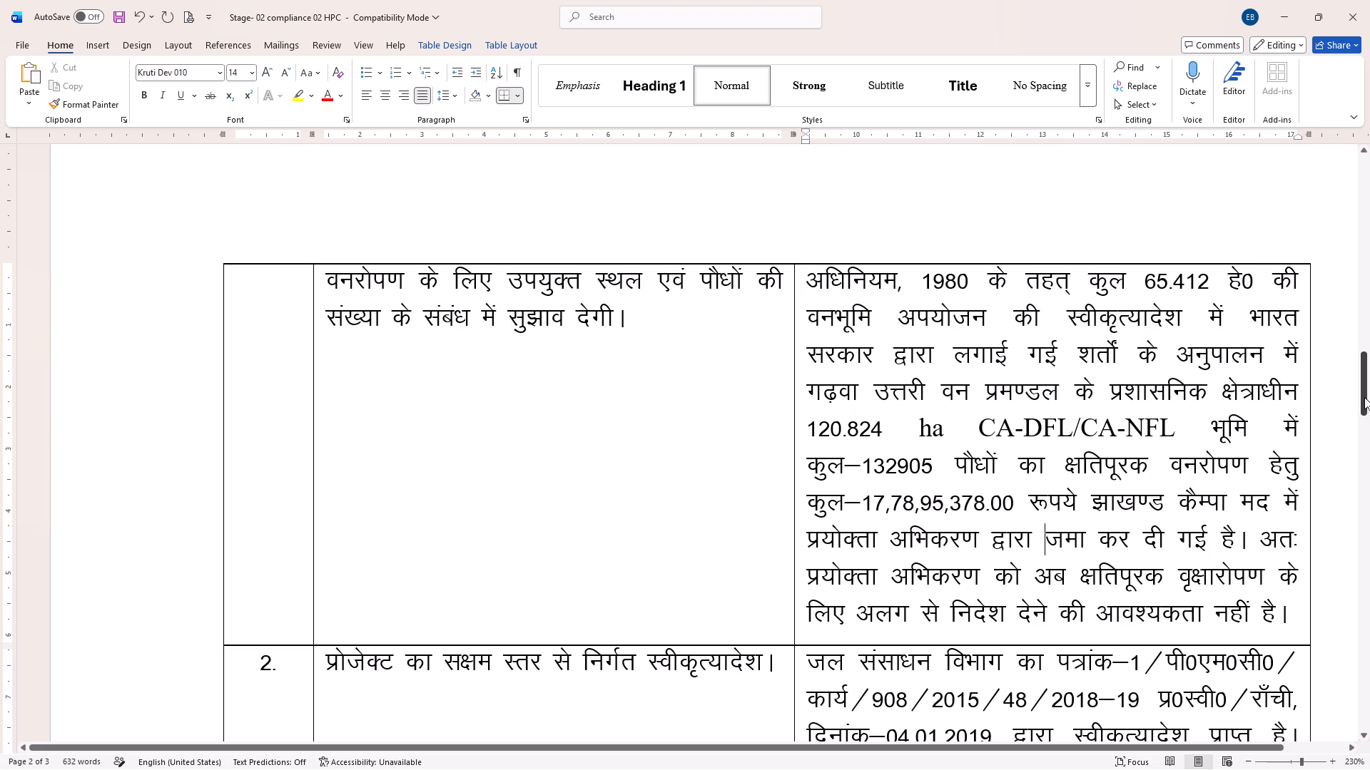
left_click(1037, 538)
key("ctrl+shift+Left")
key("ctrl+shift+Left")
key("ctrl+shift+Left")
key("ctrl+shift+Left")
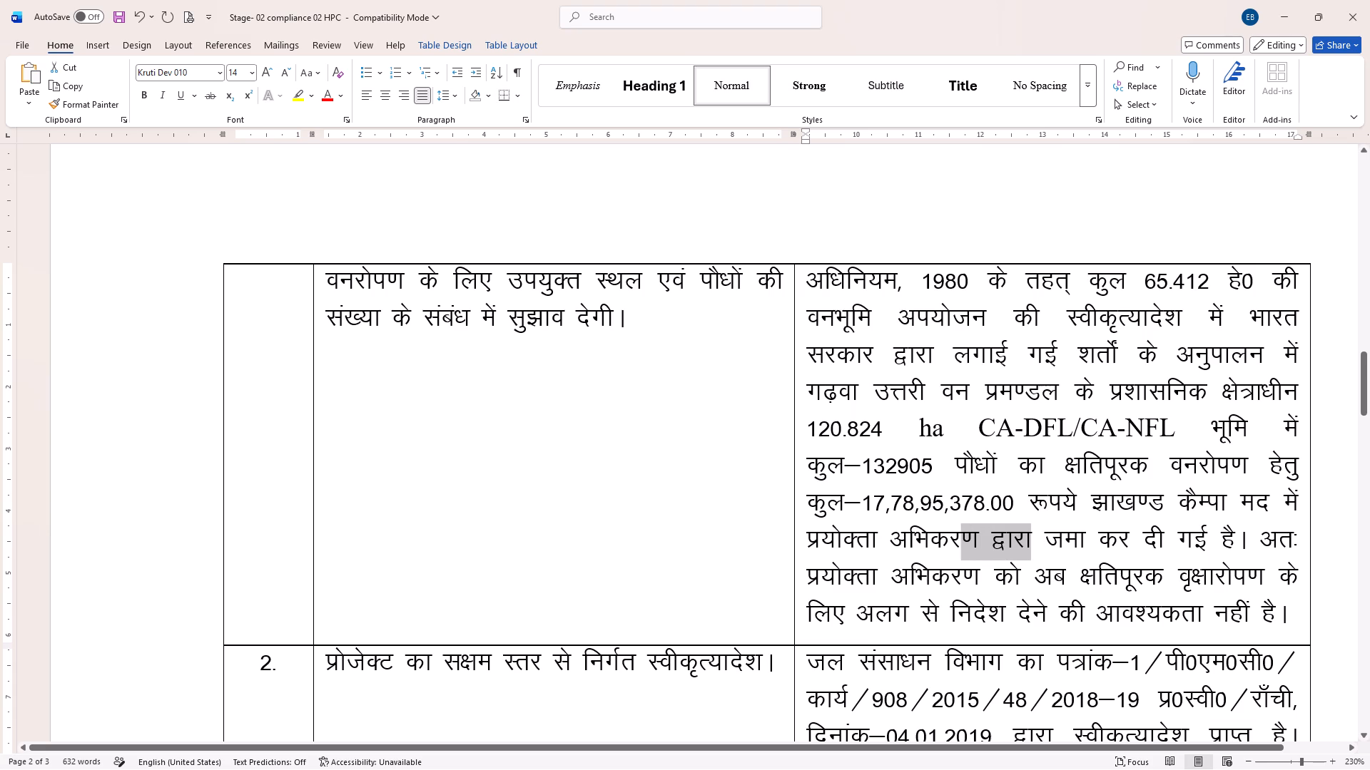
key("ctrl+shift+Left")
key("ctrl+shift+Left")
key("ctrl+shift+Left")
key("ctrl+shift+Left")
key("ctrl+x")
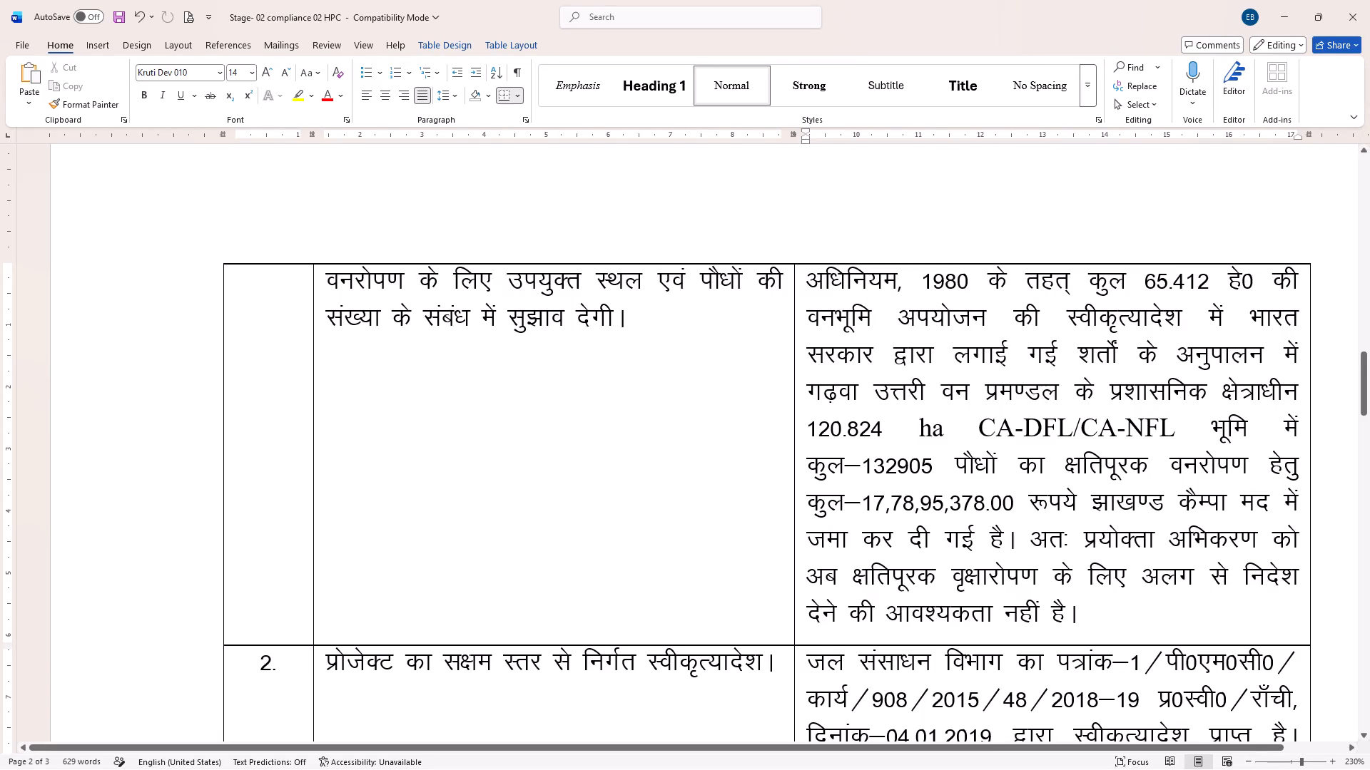
Move on to the second condition's reply and save the Stage-02 compliance document.
left_click(1364, 732)
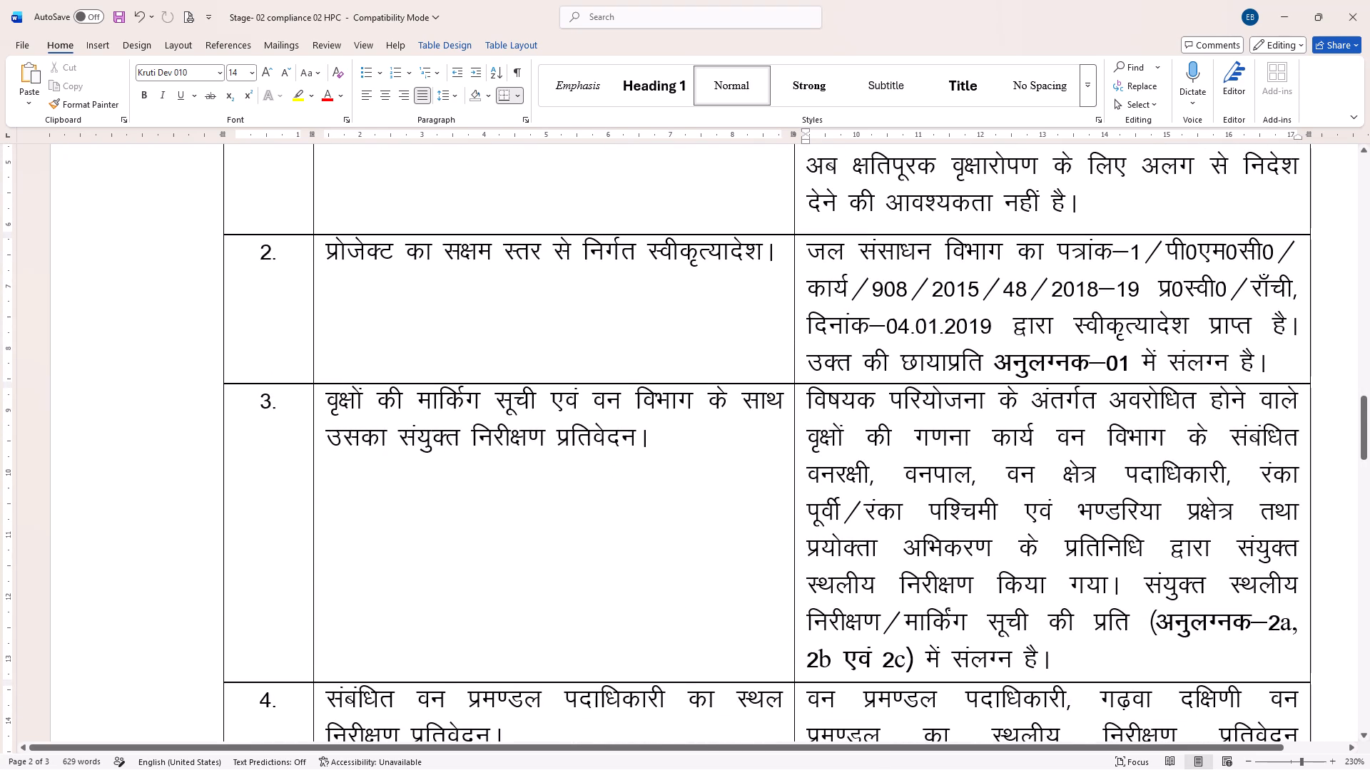
left_click(1119, 327)
key("ctrl+s")
key("ctrl+s")
key("ctrl+s")
key("ctrl+s")
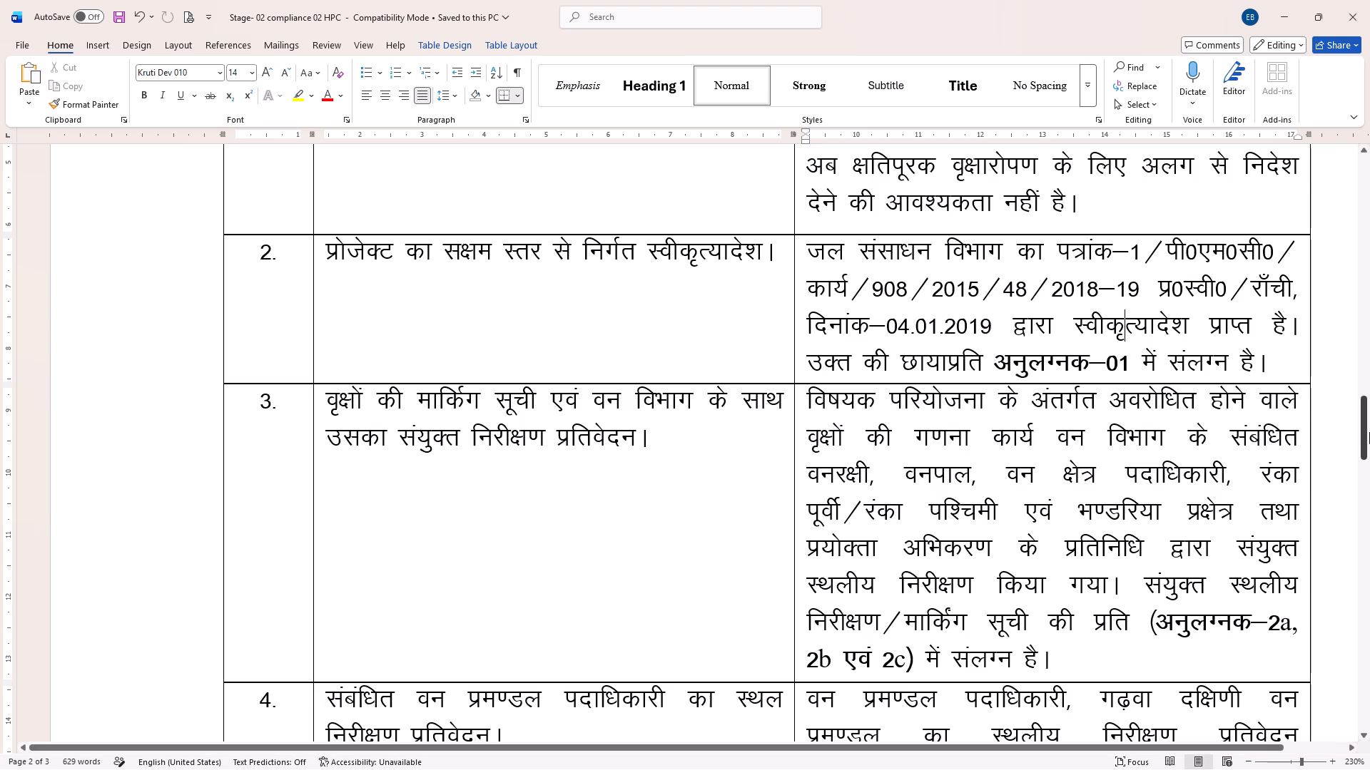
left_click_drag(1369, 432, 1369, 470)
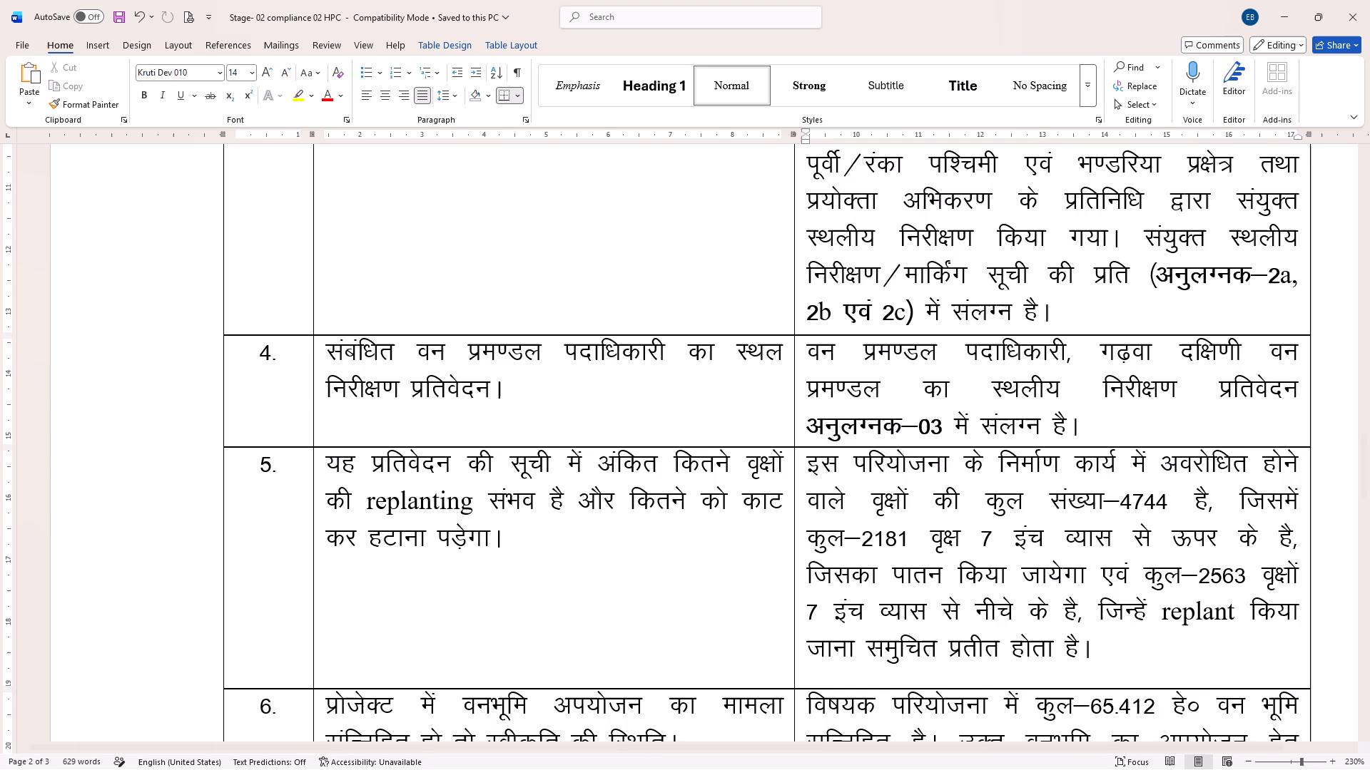
Save the Stage-02 compliance document.
key("ctrl+s")
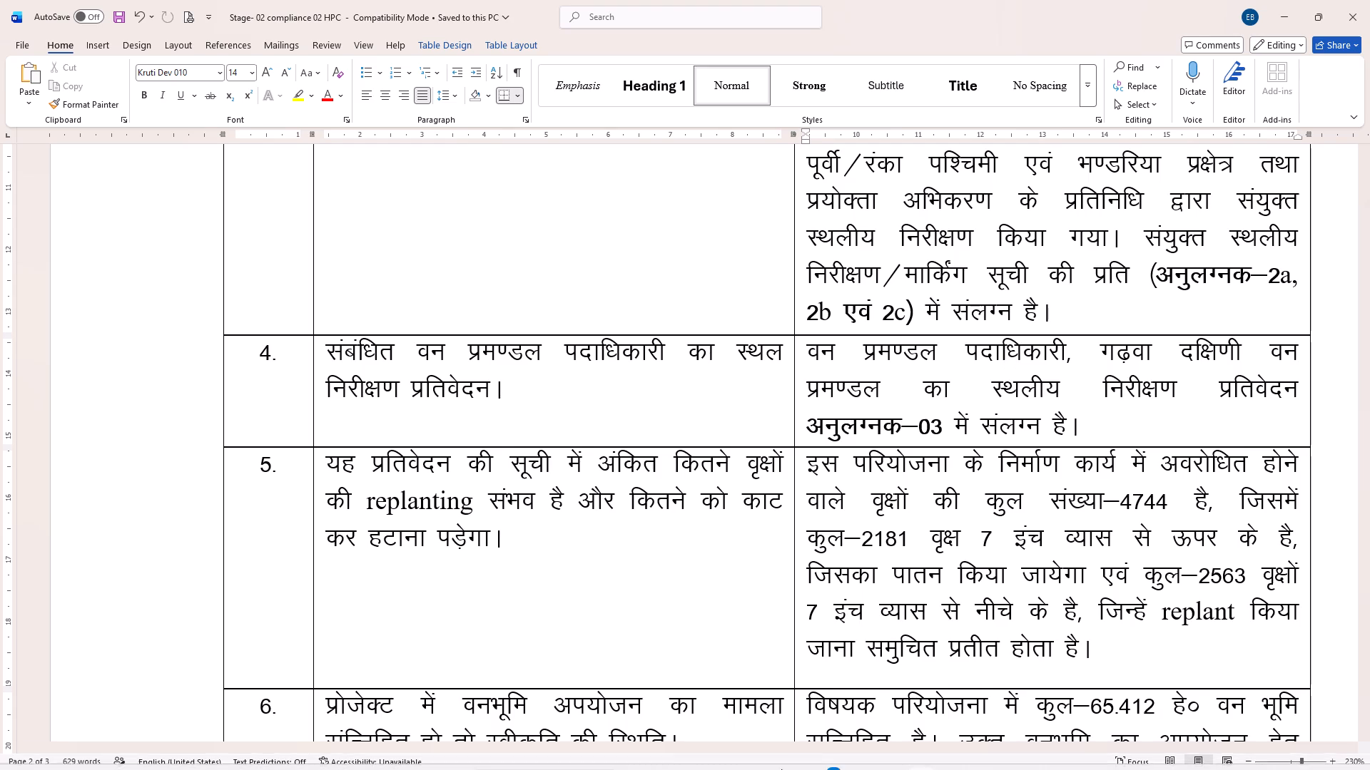
Check the tree counts in the fifth condition's reply against the totals on Sheet1 of the Book1 Excel workbook.
left_click(868, 751)
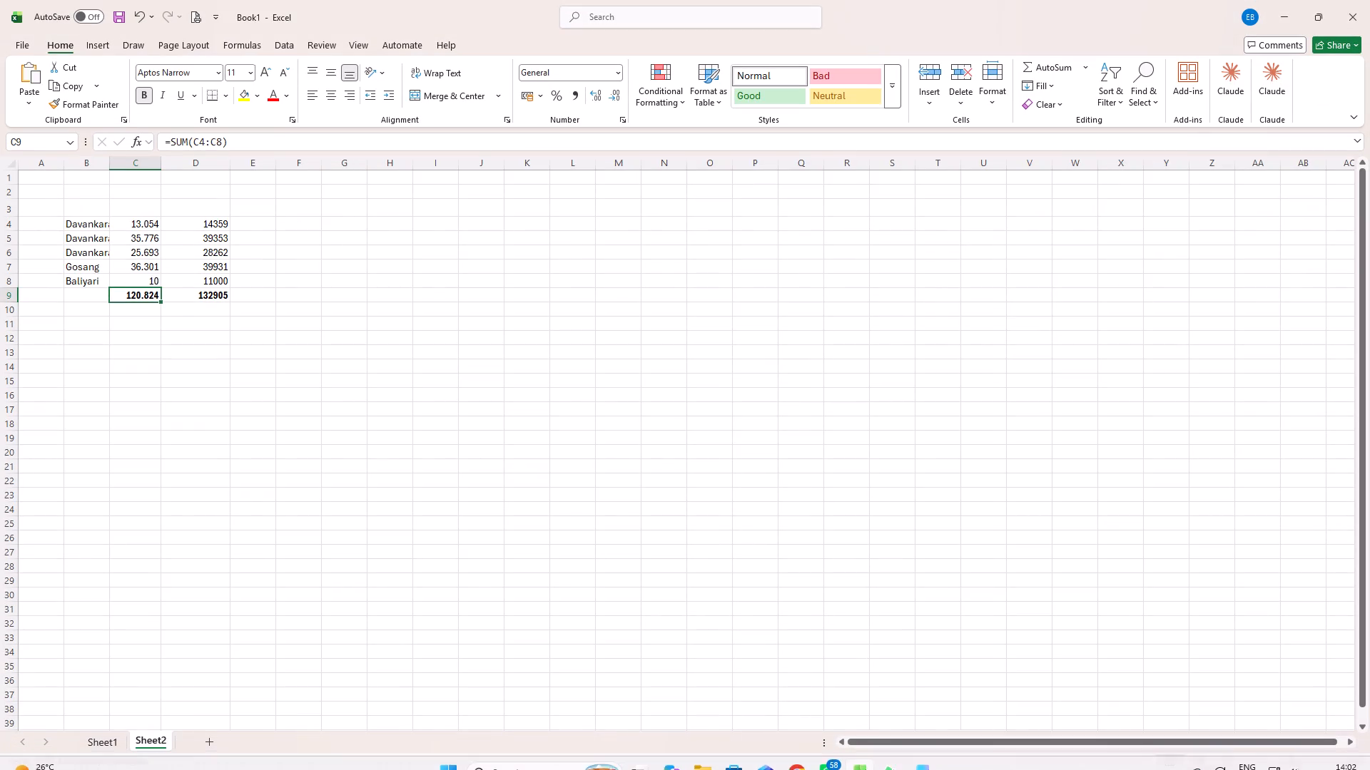
left_click(100, 744)
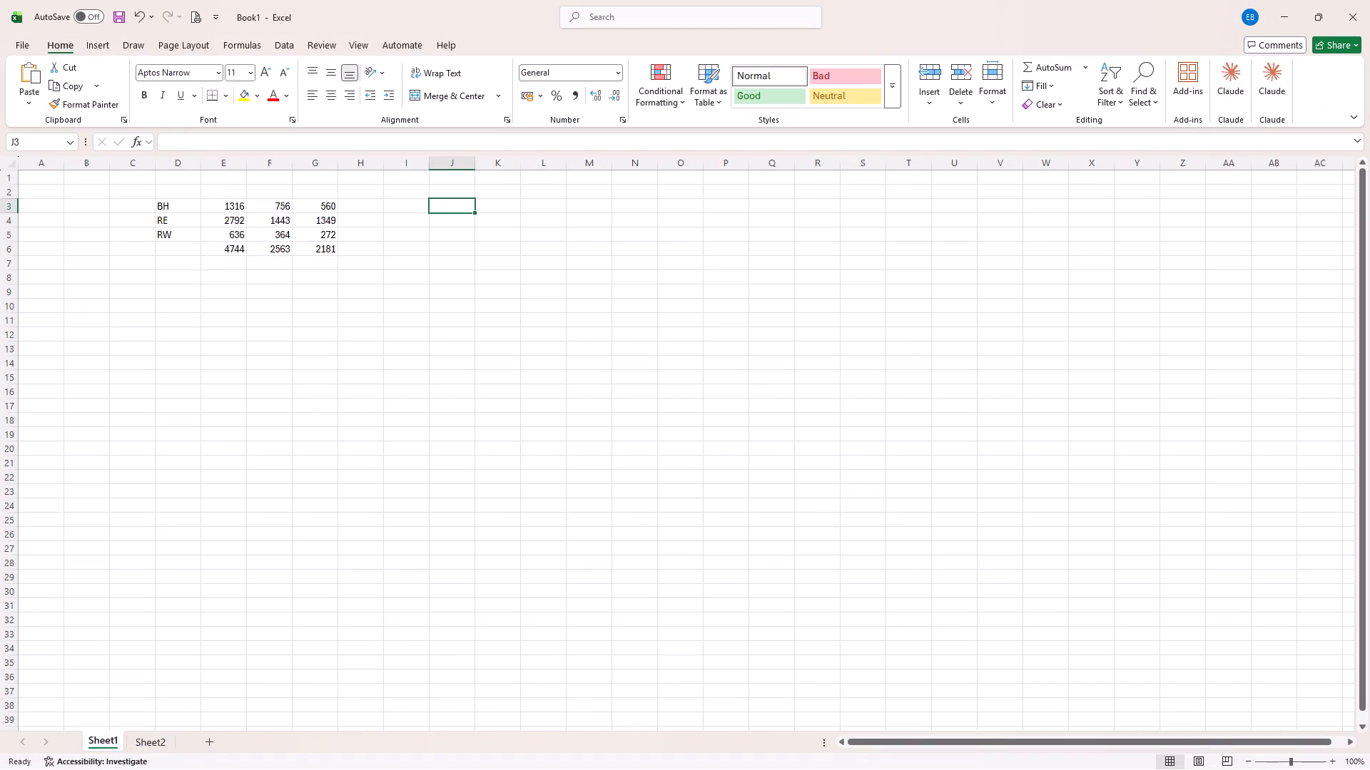
left_click(245, 277)
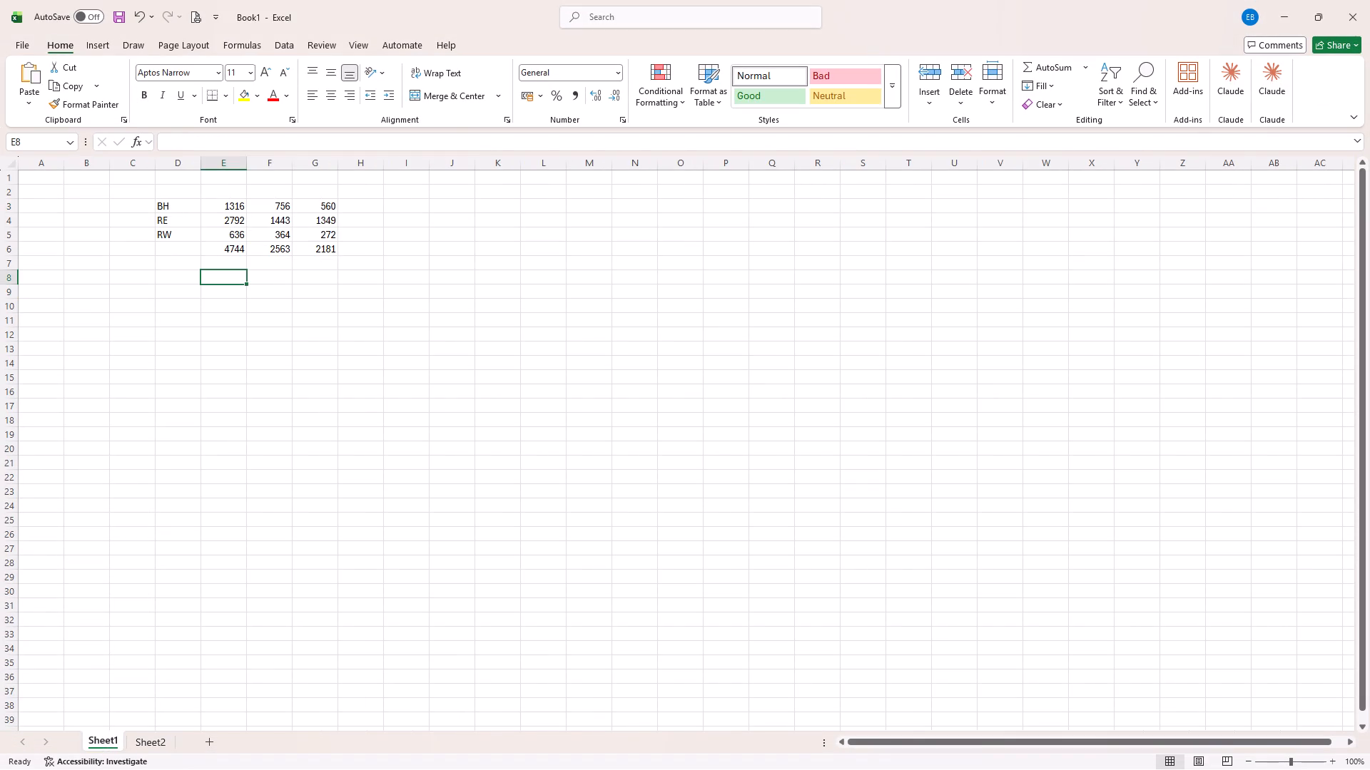
left_click(233, 209)
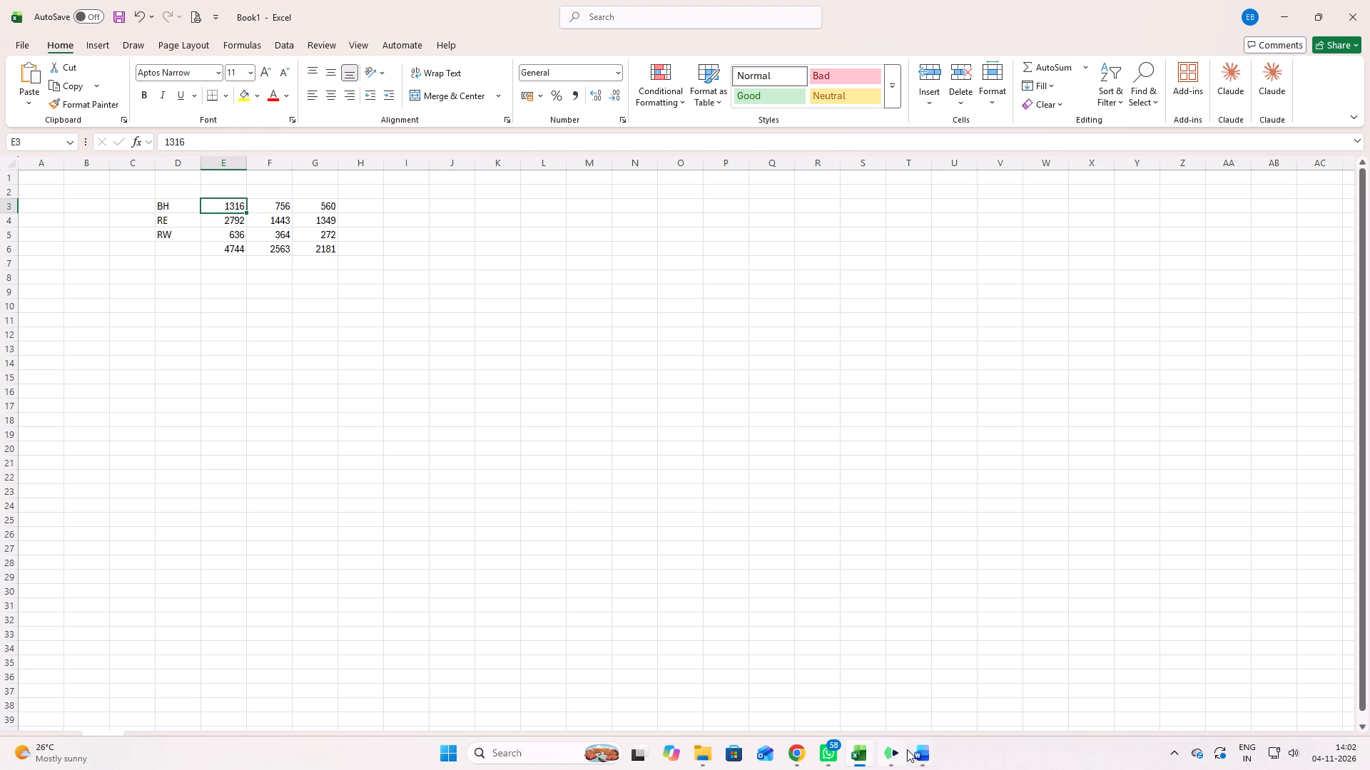
left_click(1013, 698)
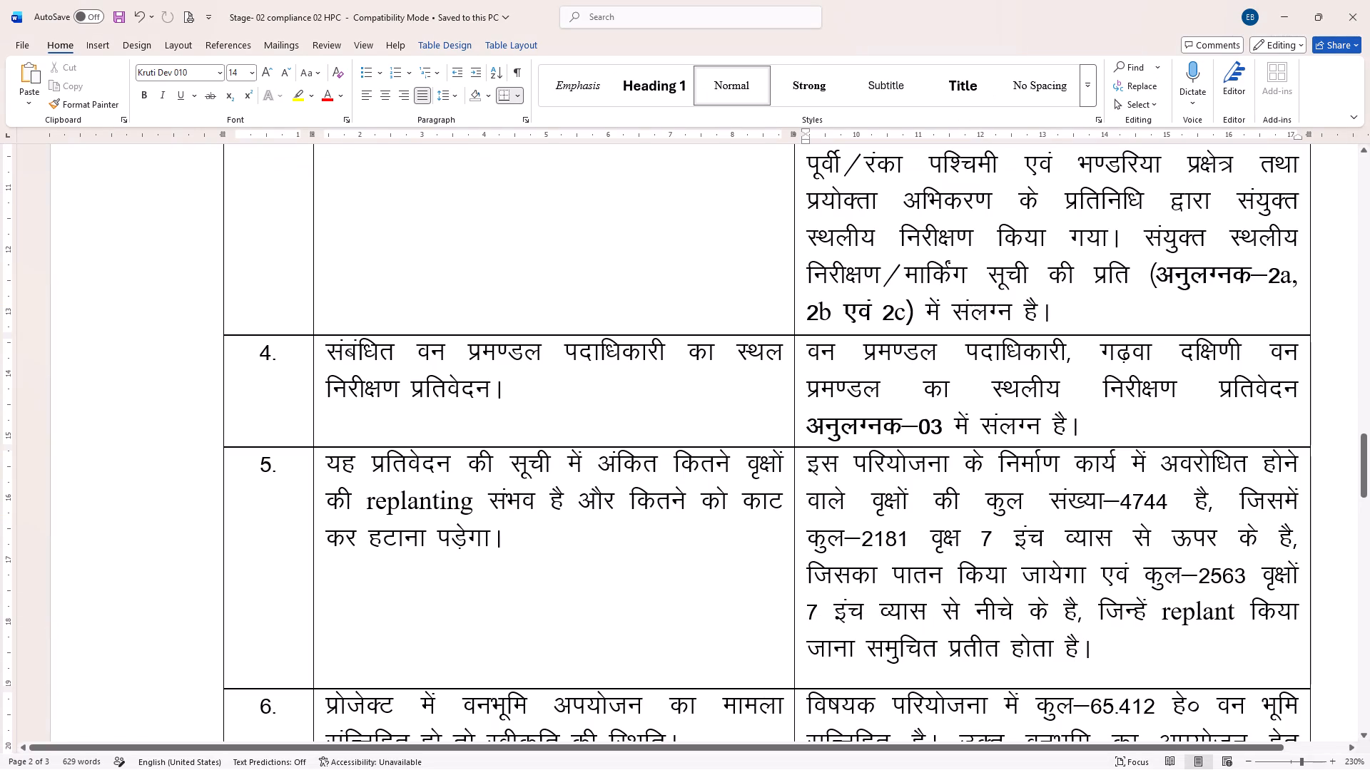
left_click(857, 754)
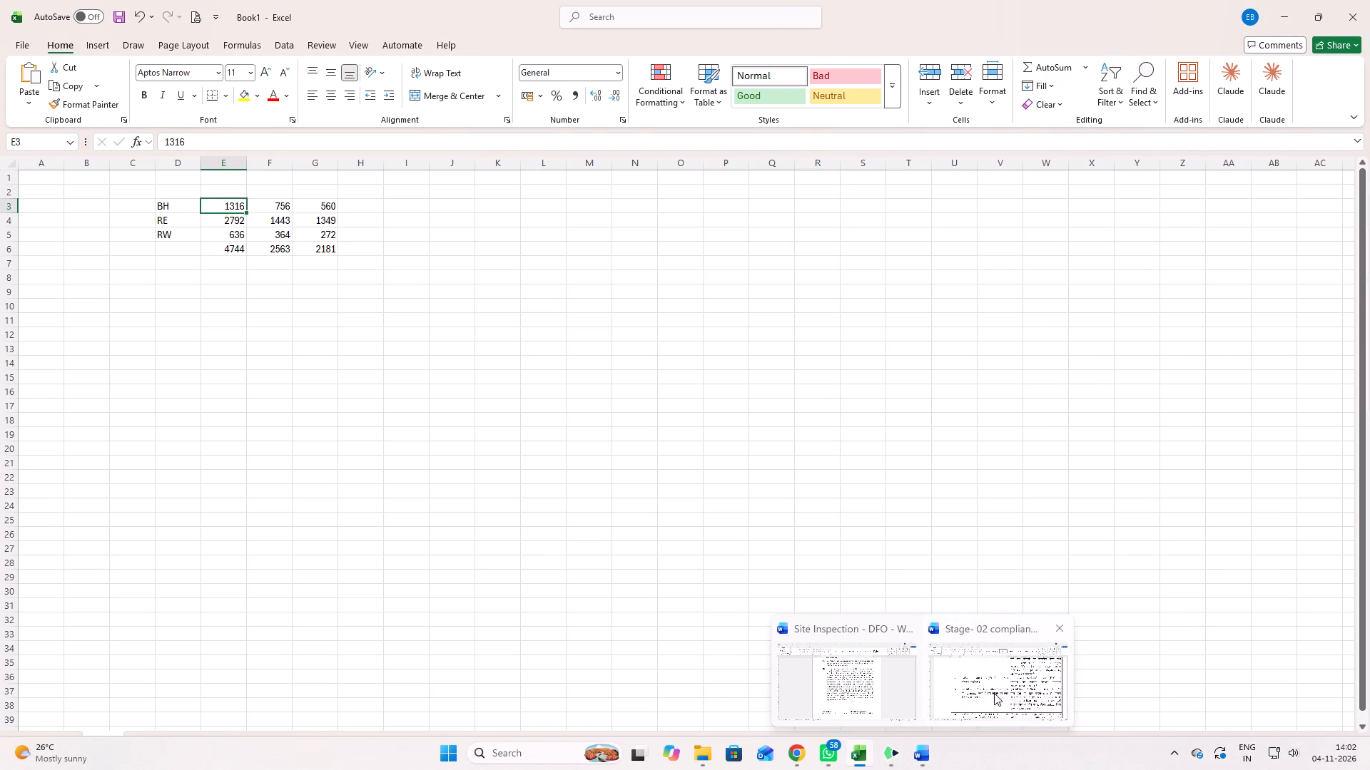
left_click(1008, 677)
Return to the fifth condition's reply and save the Stage-02 compliance document.
left_click(936, 538)
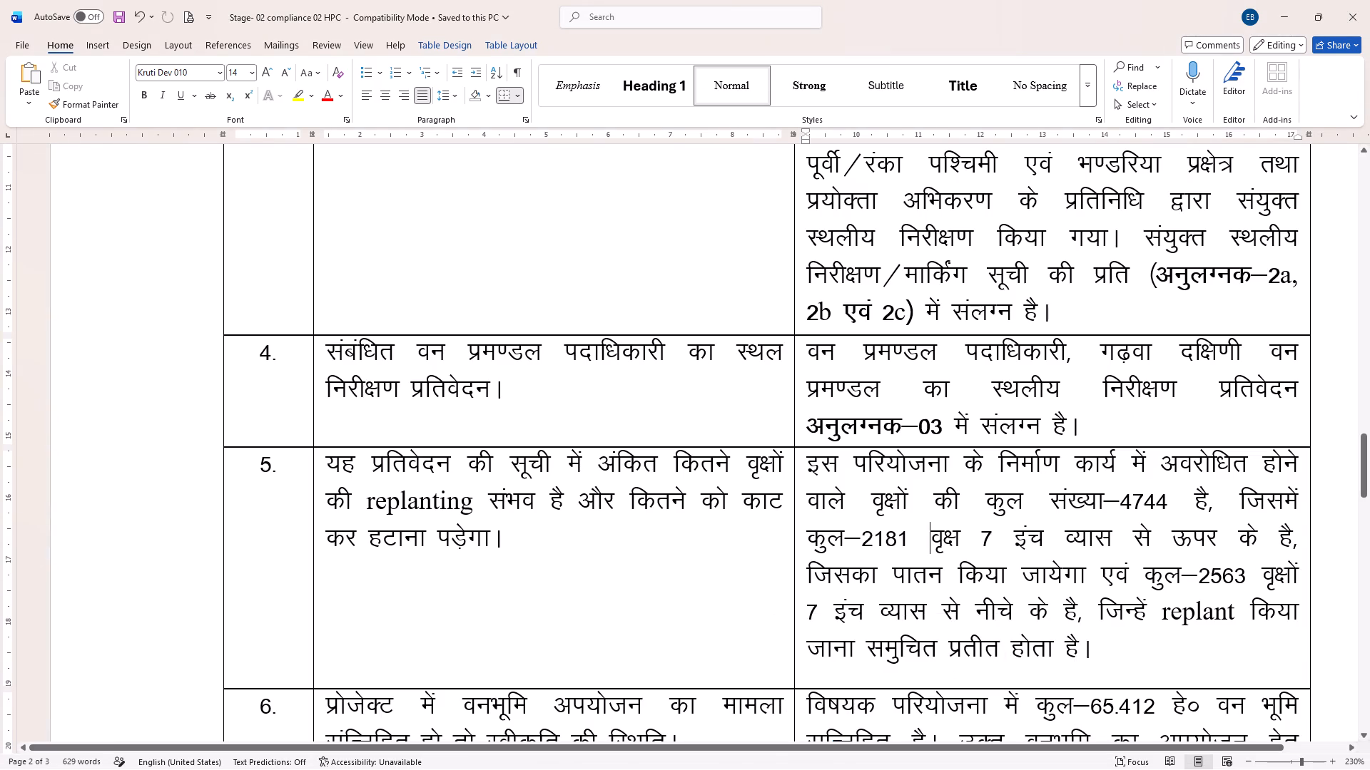
key("ctrl+s")
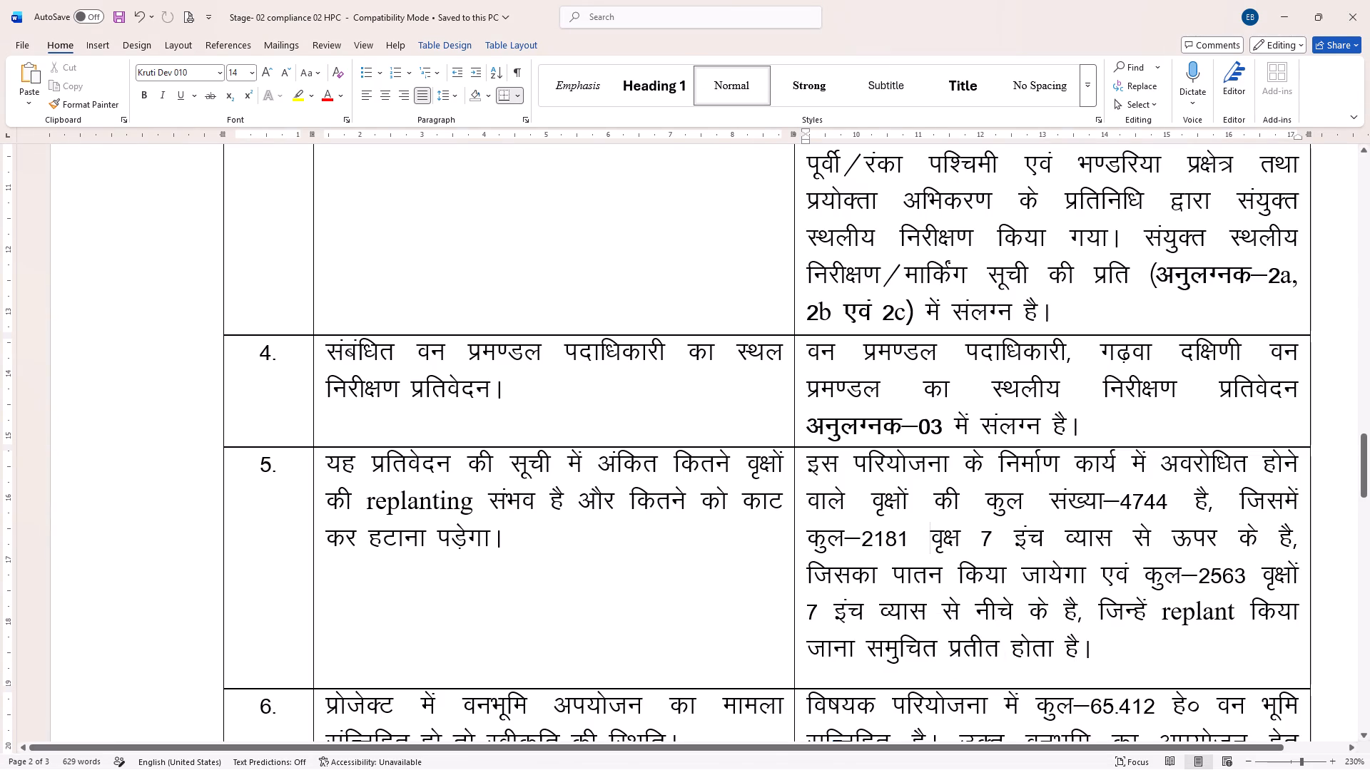
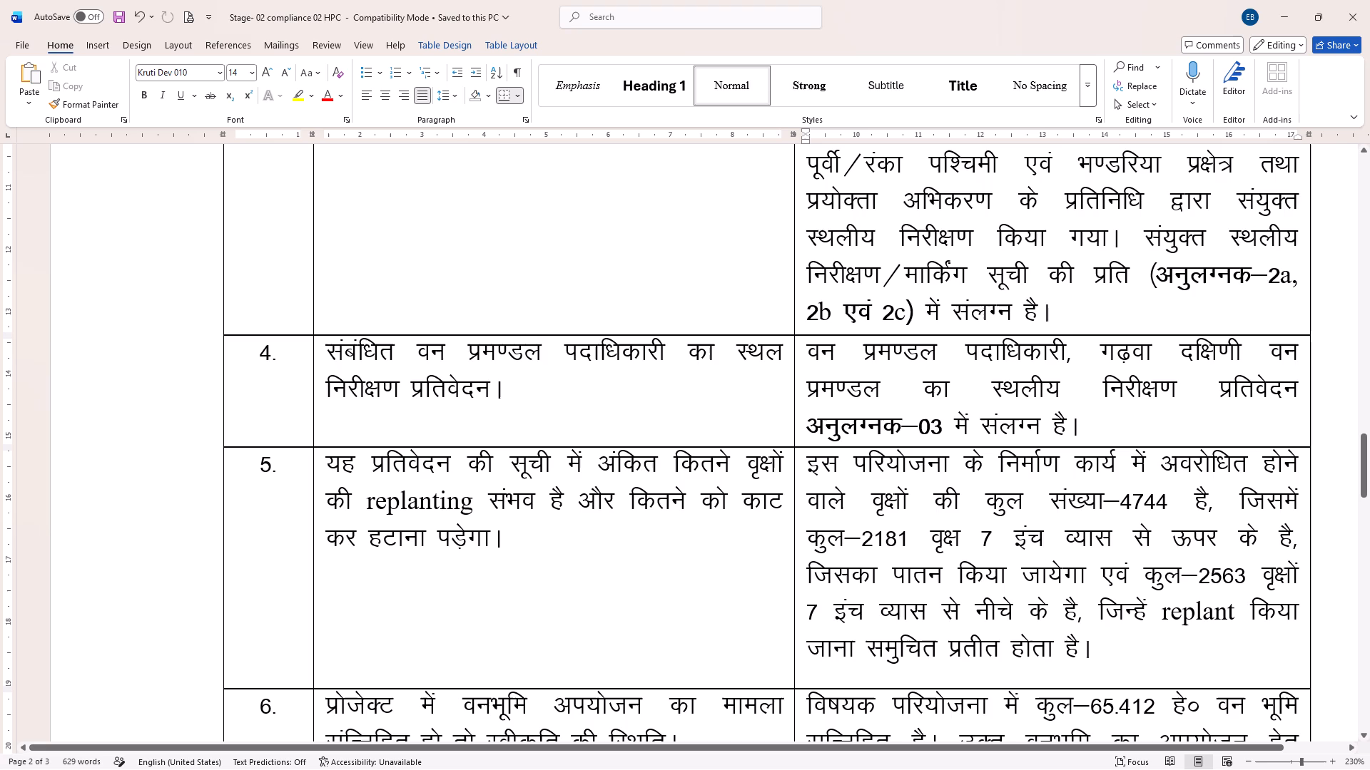
Remove the annexure number 03 from the fourth condition's reply.
left_click(942, 423)
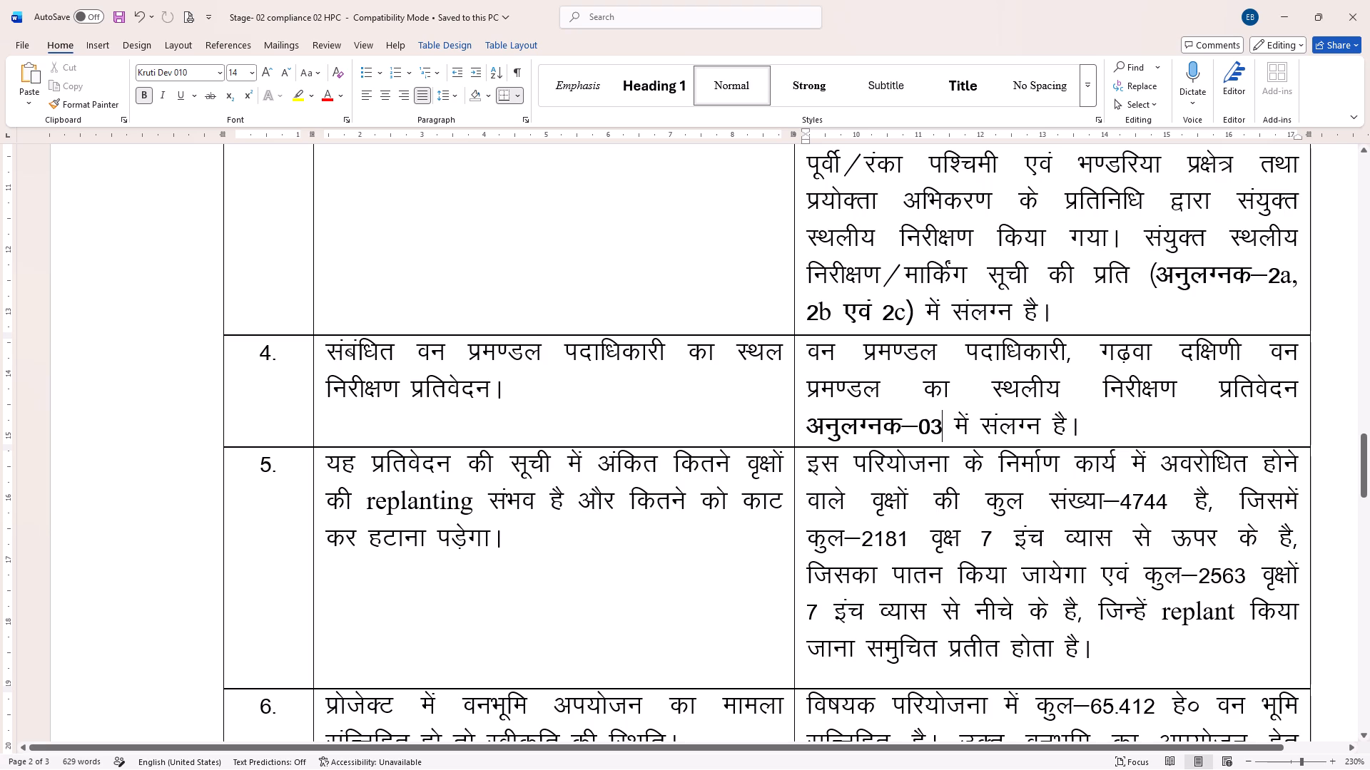
key("a")
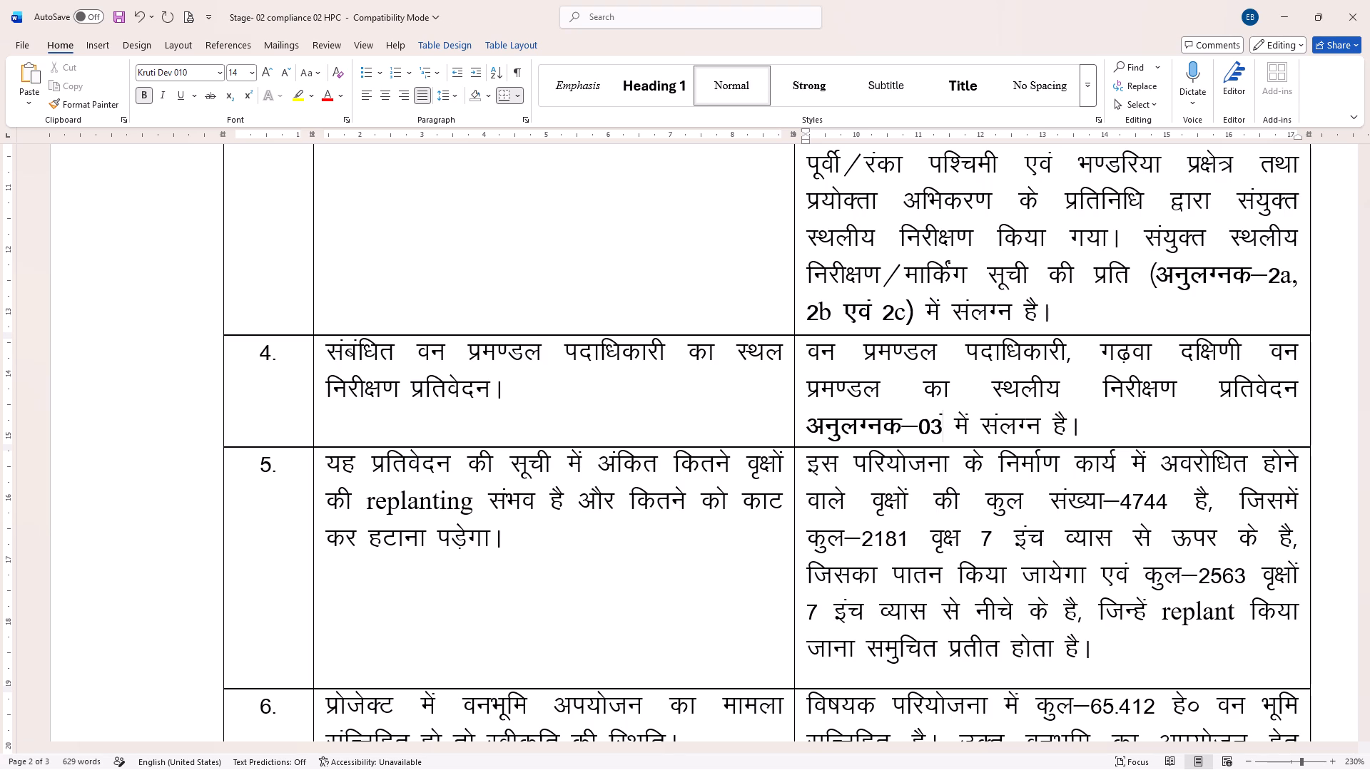
key("comma")
key("Left")
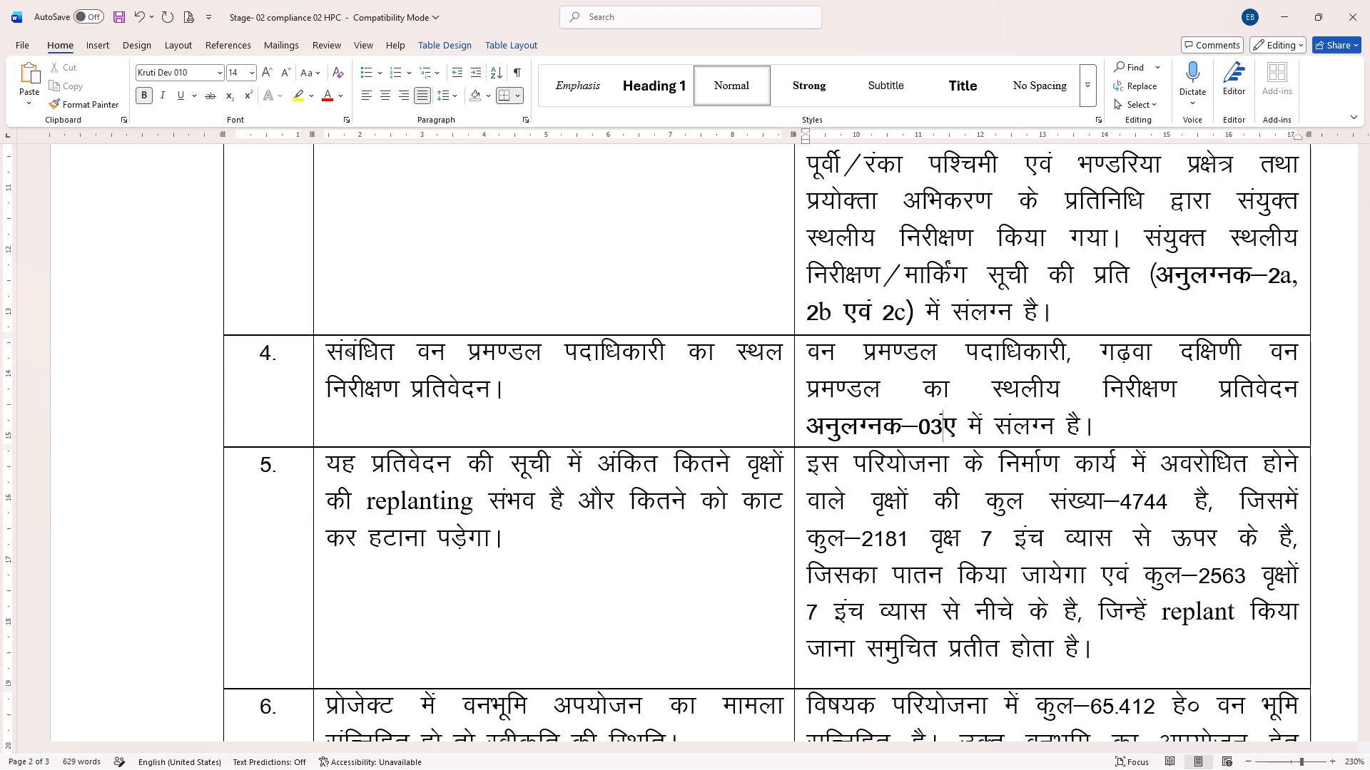
key("Right")
key("BackSpace")
key("BackSpace")
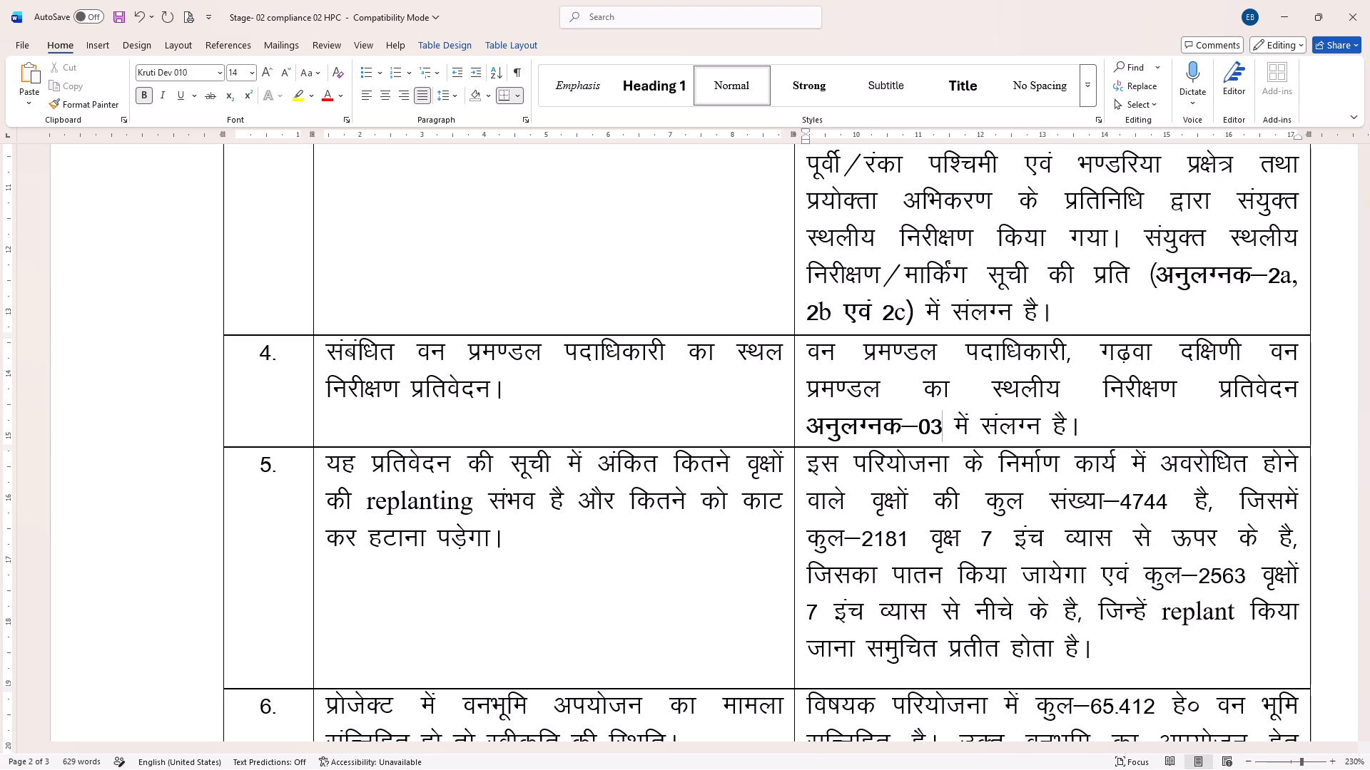
key("BackSpace")
key("BackSpace")
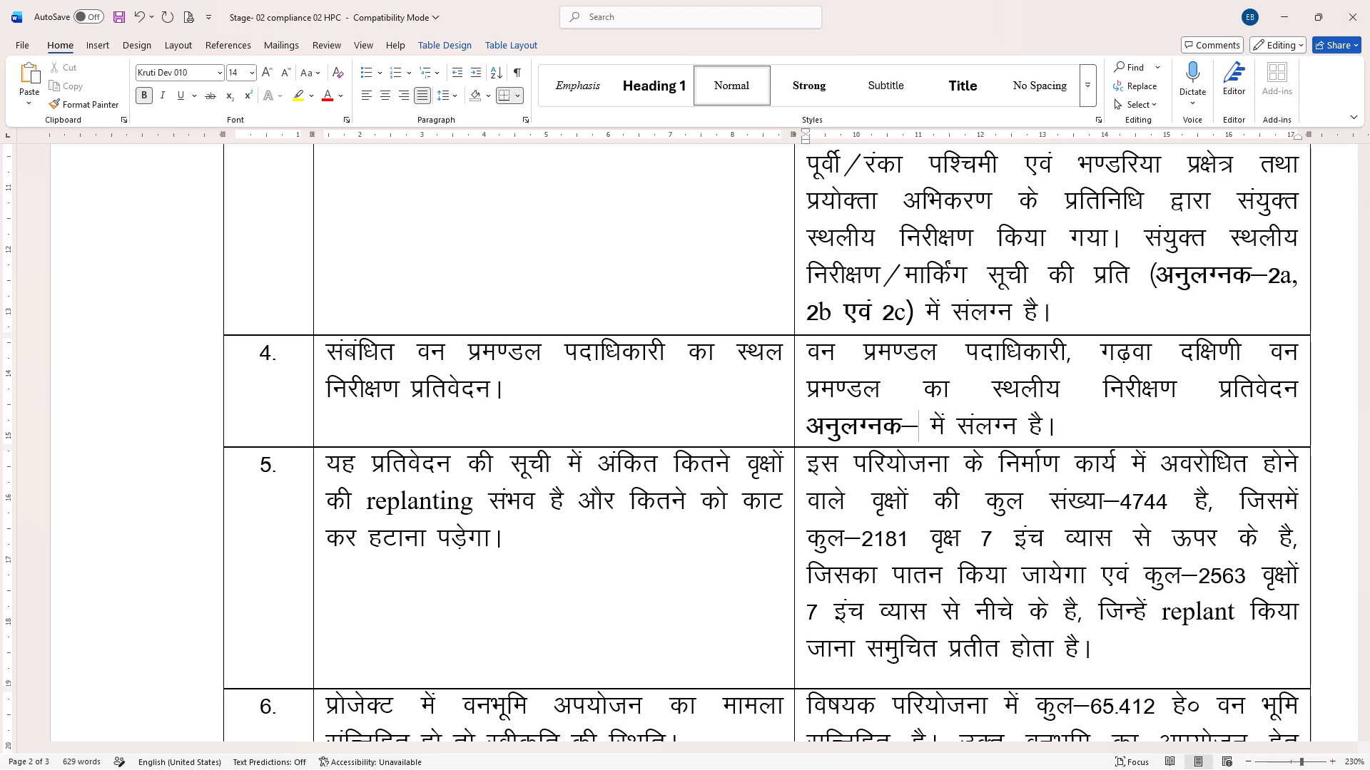
Change annexure number 2a to 2.1 in the third condition's reply, keeping the comma after it.
left_click(1281, 277)
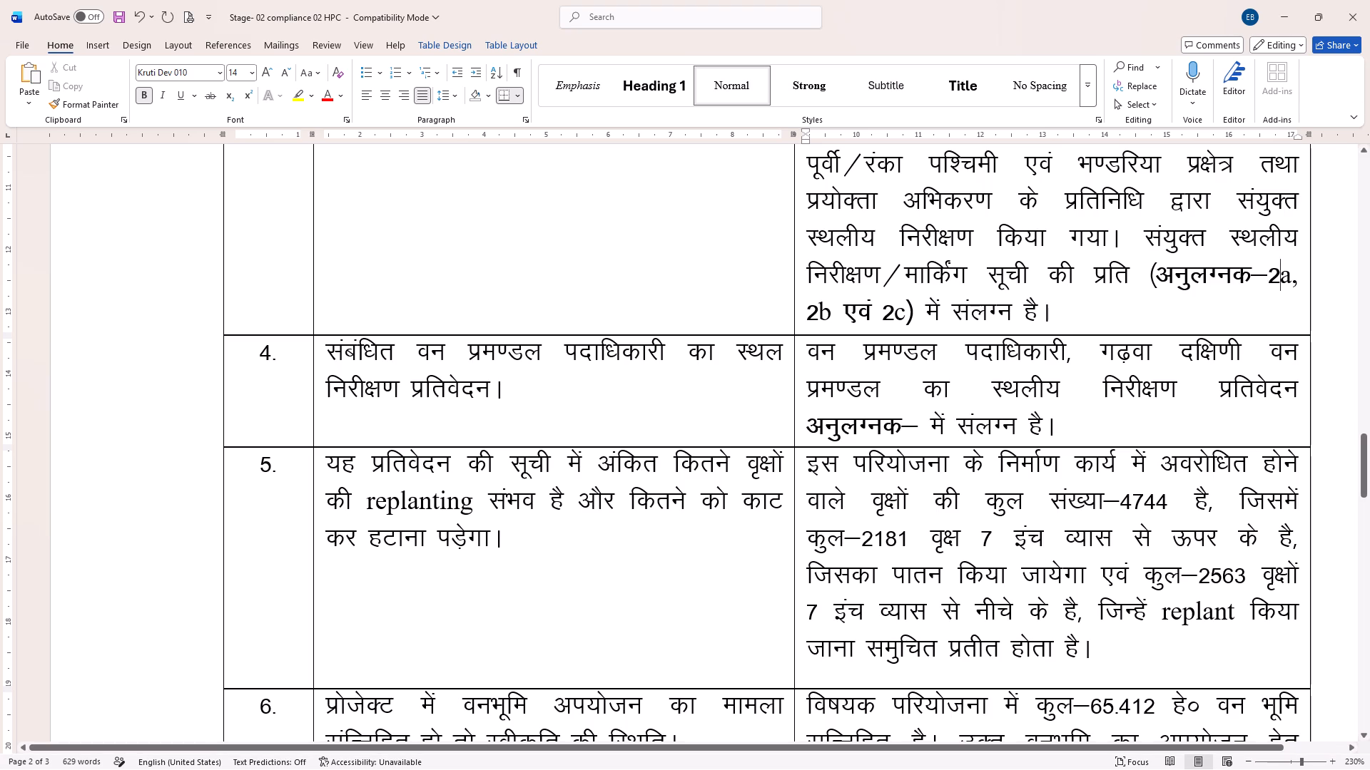
type("-1")
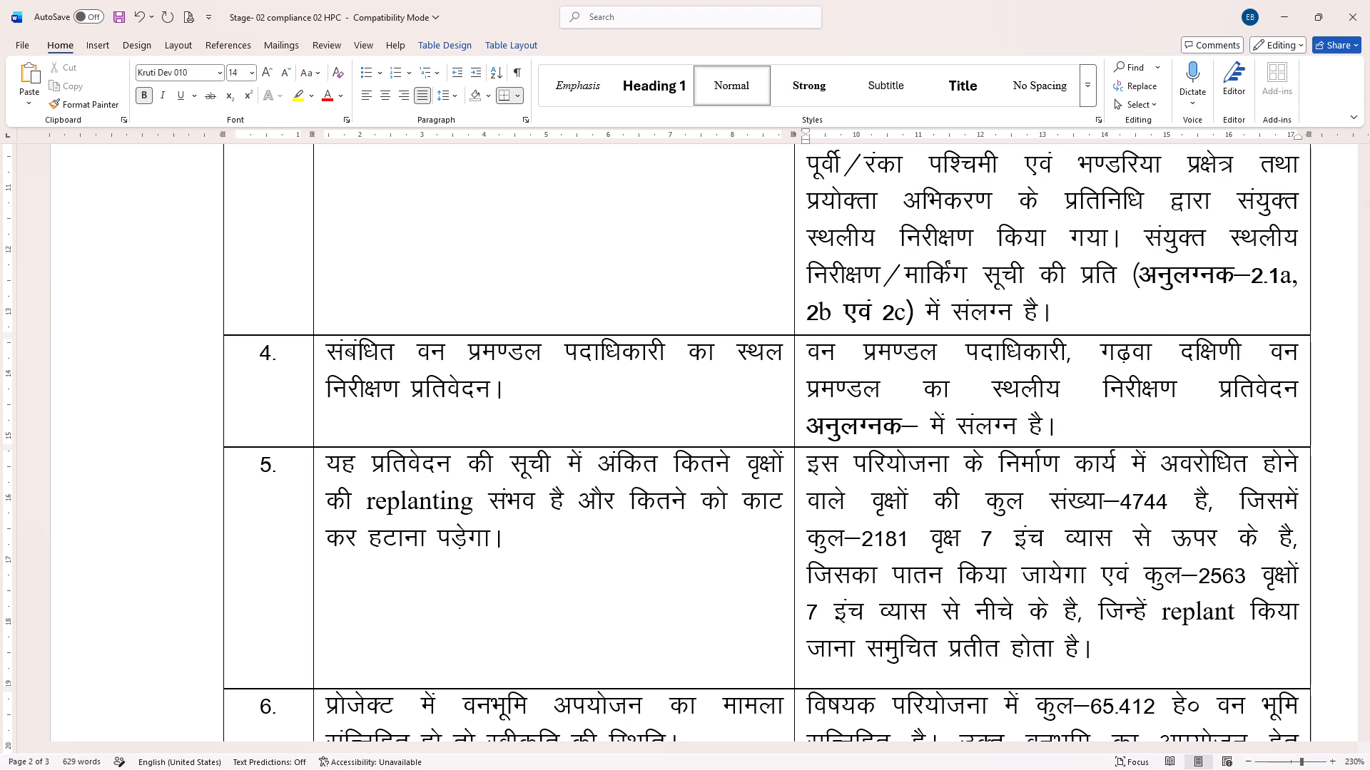
key("shift+Right")
key("shift+Right")
key("BackSpace")
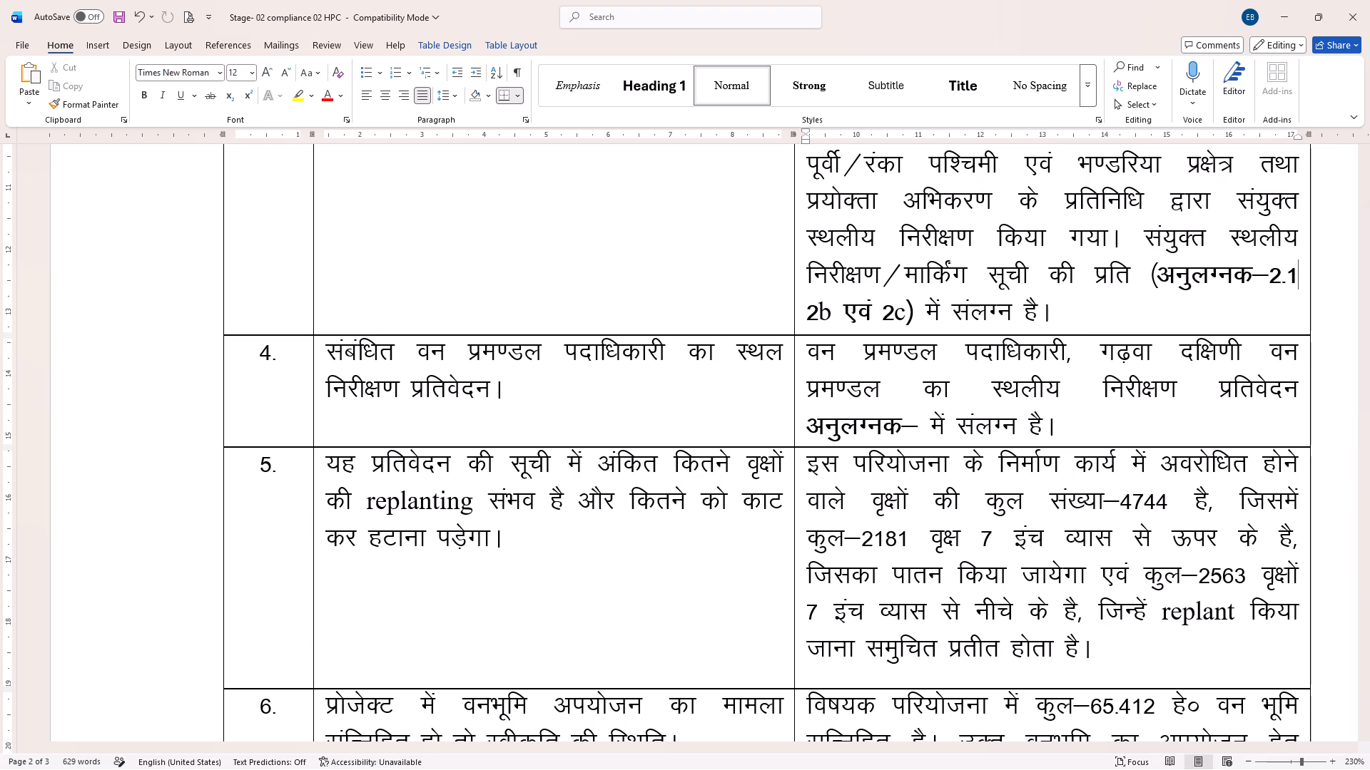
key("bracketright")
key("BackSpace")
key("shift+Left")
type("1]")
Change annexure number 2b to 2.2 in the third condition's reply, with no comma before एवं.
key("Right")
key("Right")
key("Right")
key("shift+Left")
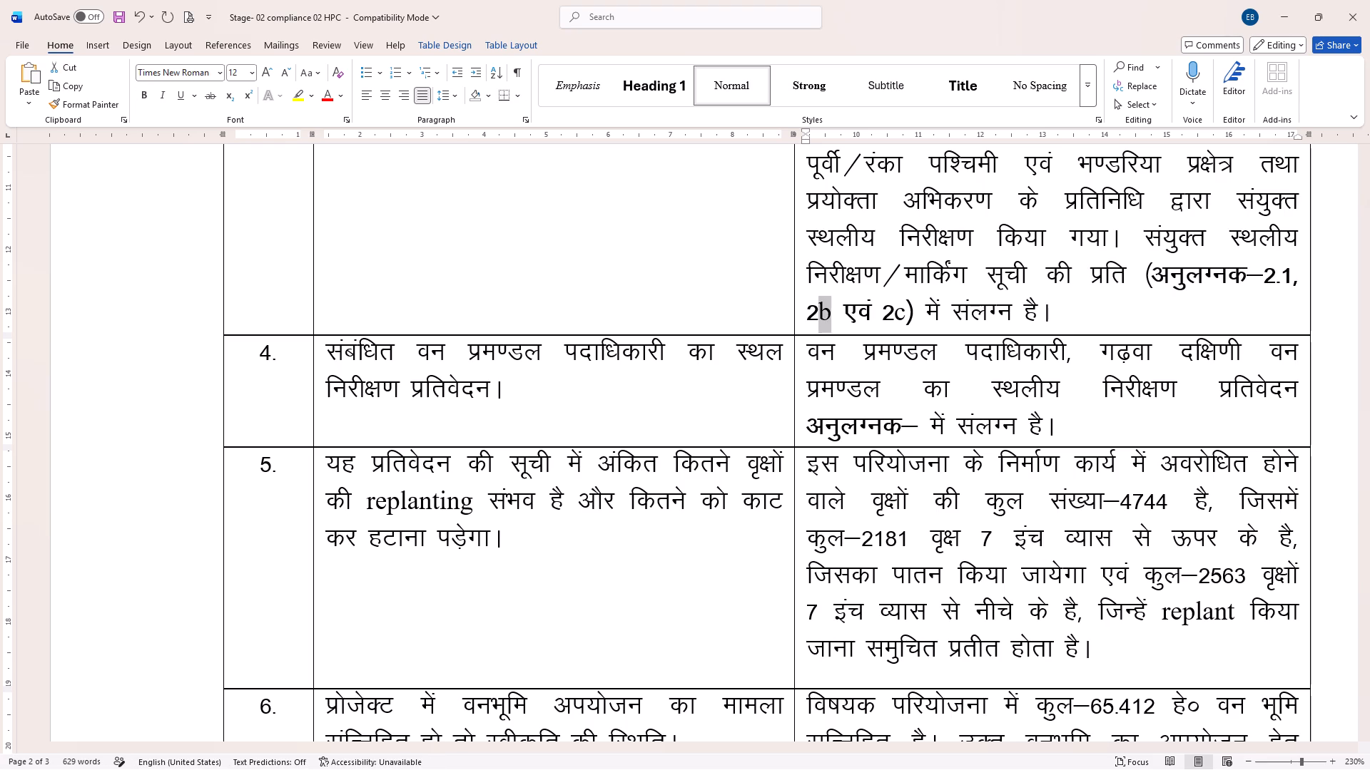
key("BackSpace")
key("shift+Left")
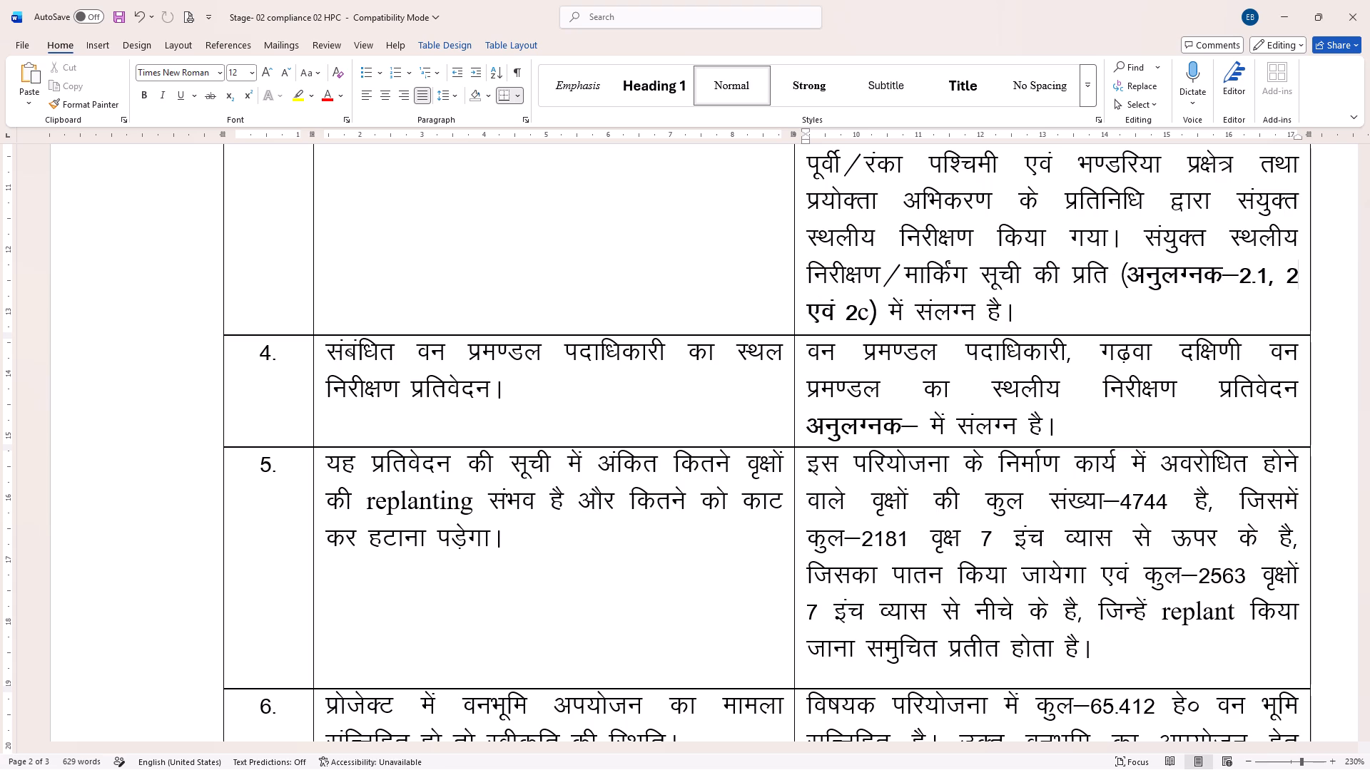
type("2.2")
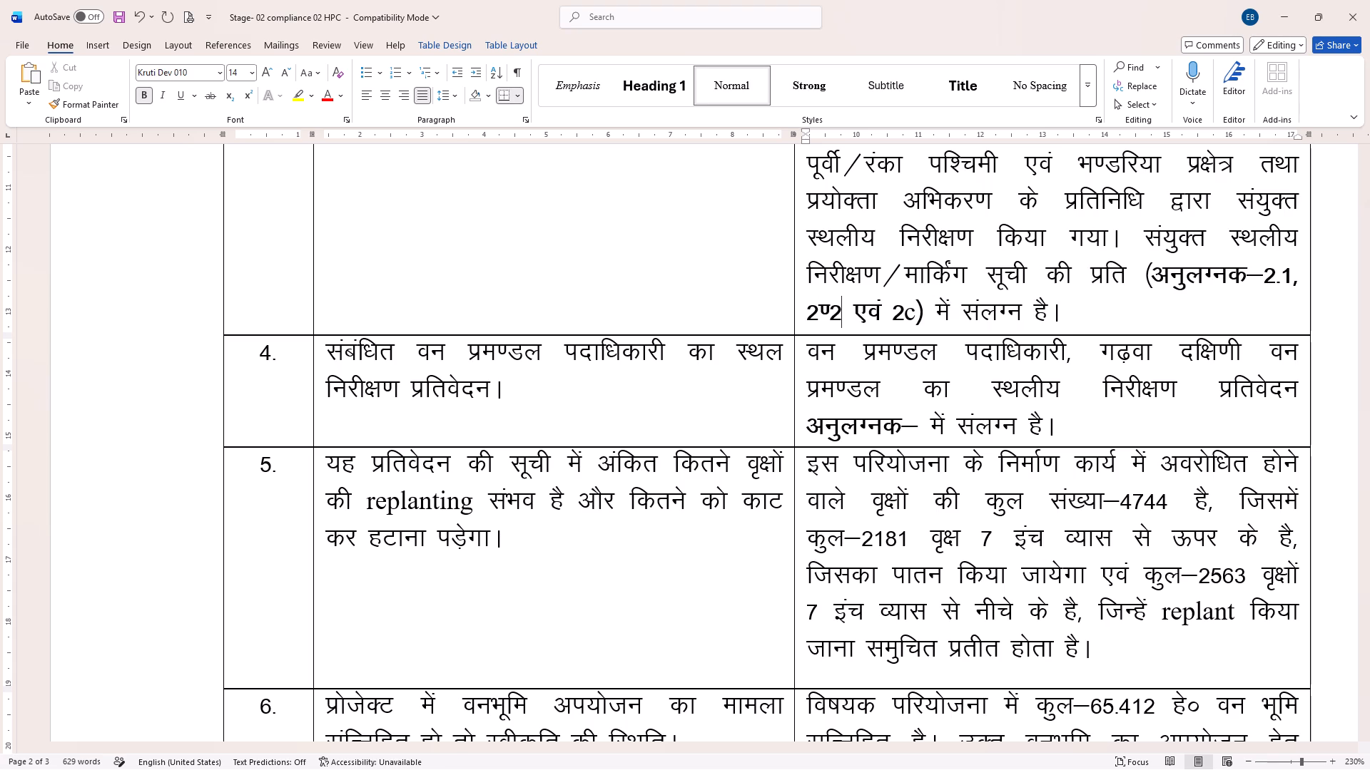
key("BackSpace")
key("BackSpace")
type("-2")
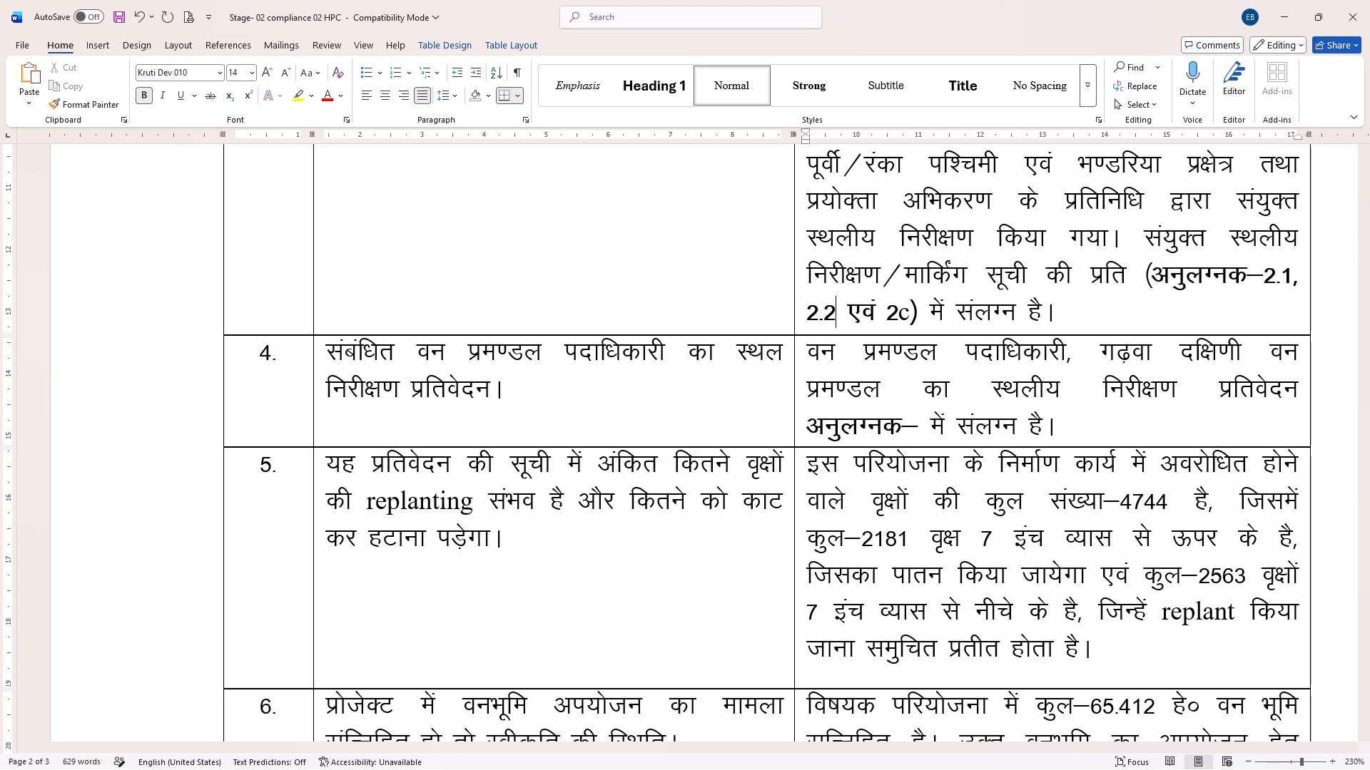
key("bracketright")
key("Right")
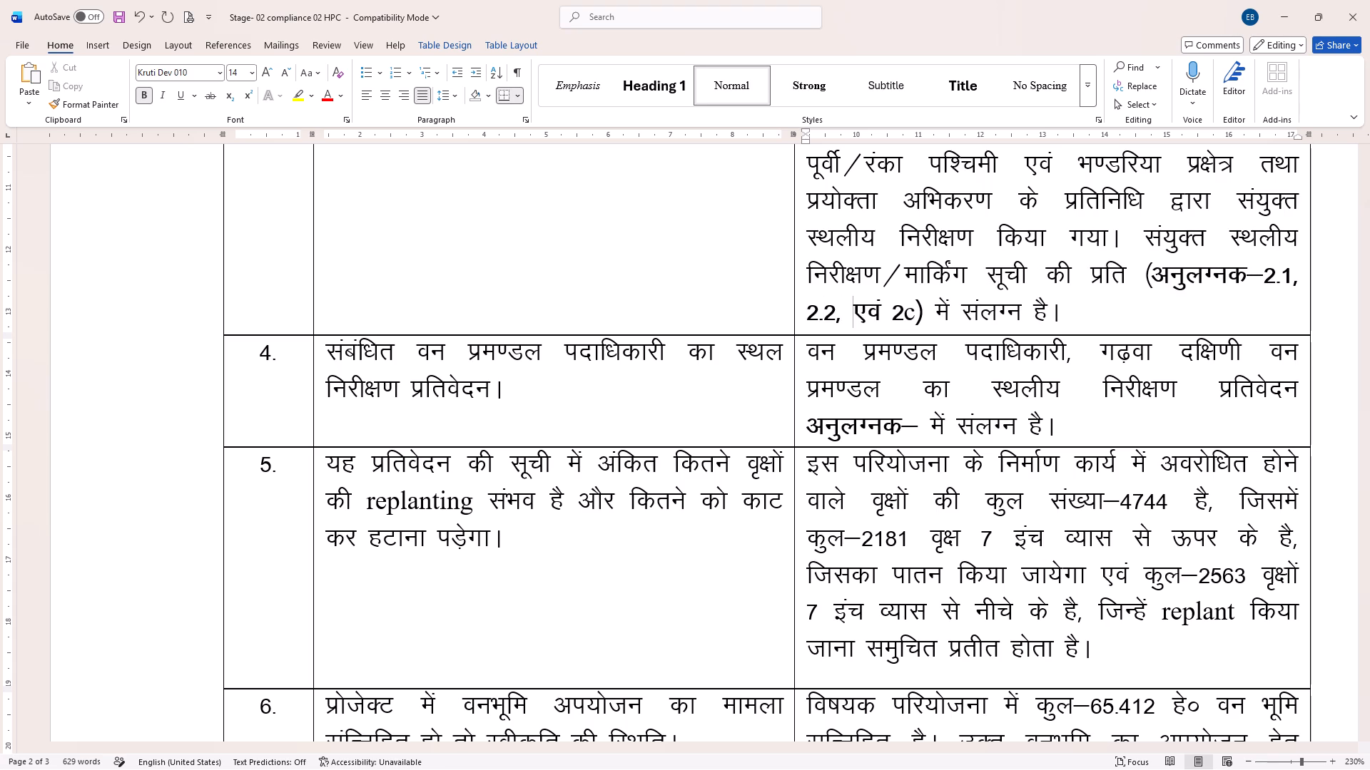
key("Left")
key("BackSpace")
Change annexure number 2c to 2.3 in the third condition's reply and save the document.
key("Right")
key("Right")
key("Right")
key("Right")
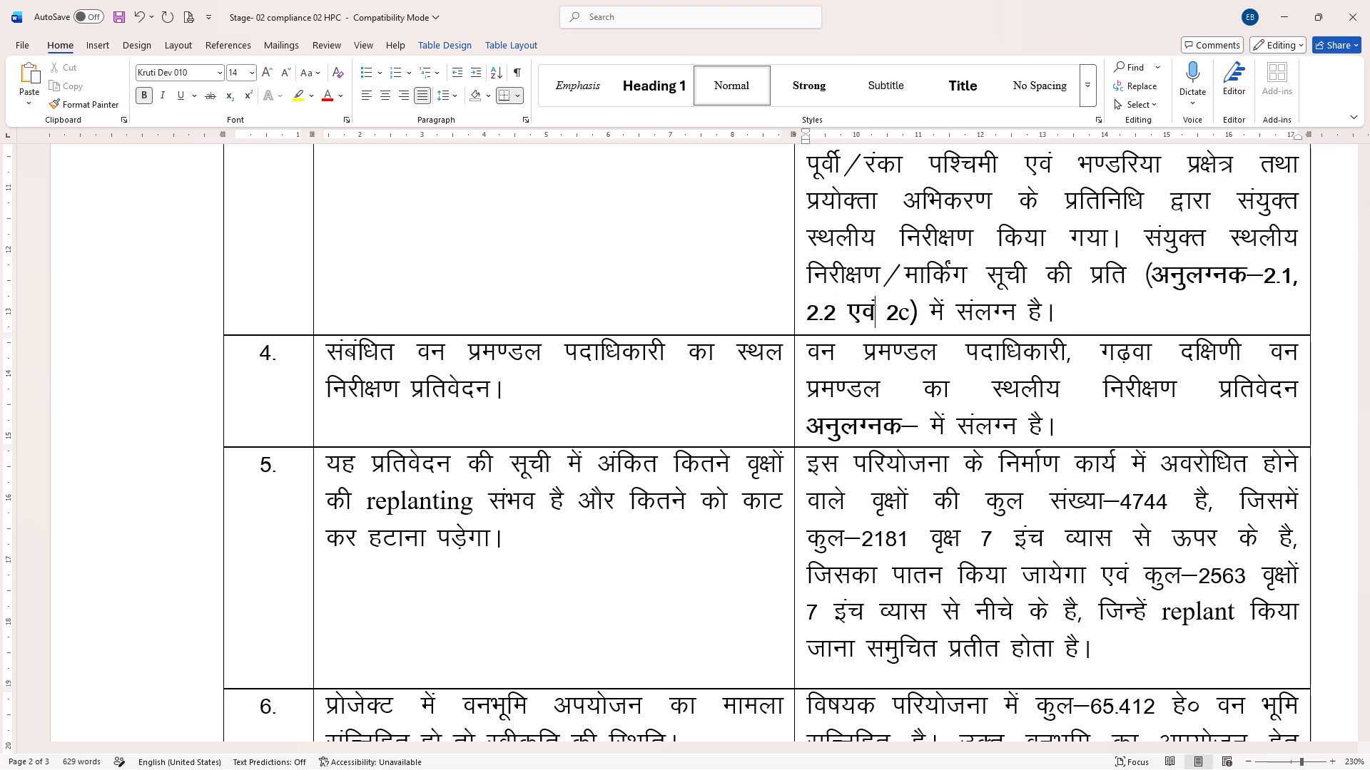
key("Right")
key("shift+Right")
type("2.3")
key("BackSpace")
key("BackSpace")
type("-3")
key("shift+Right")
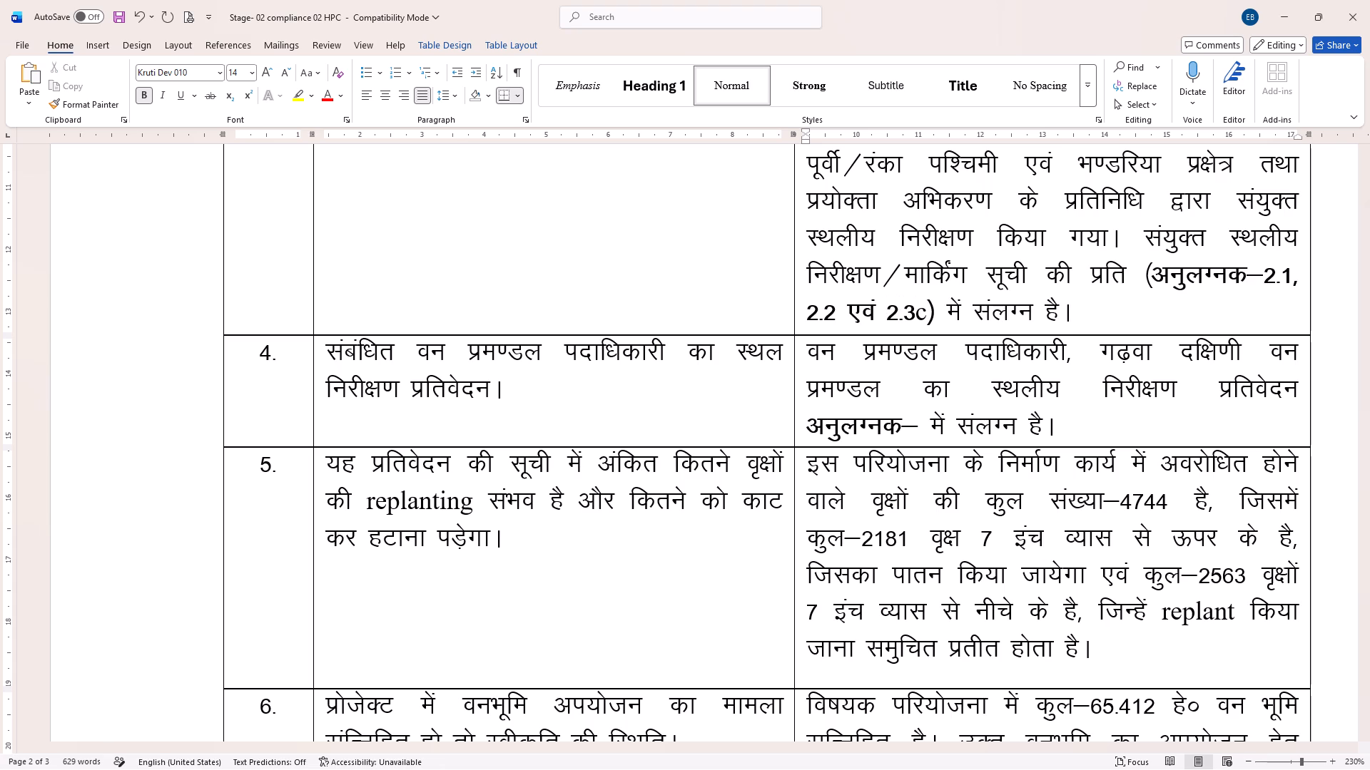
key("BackSpace")
key("ctrl+s")
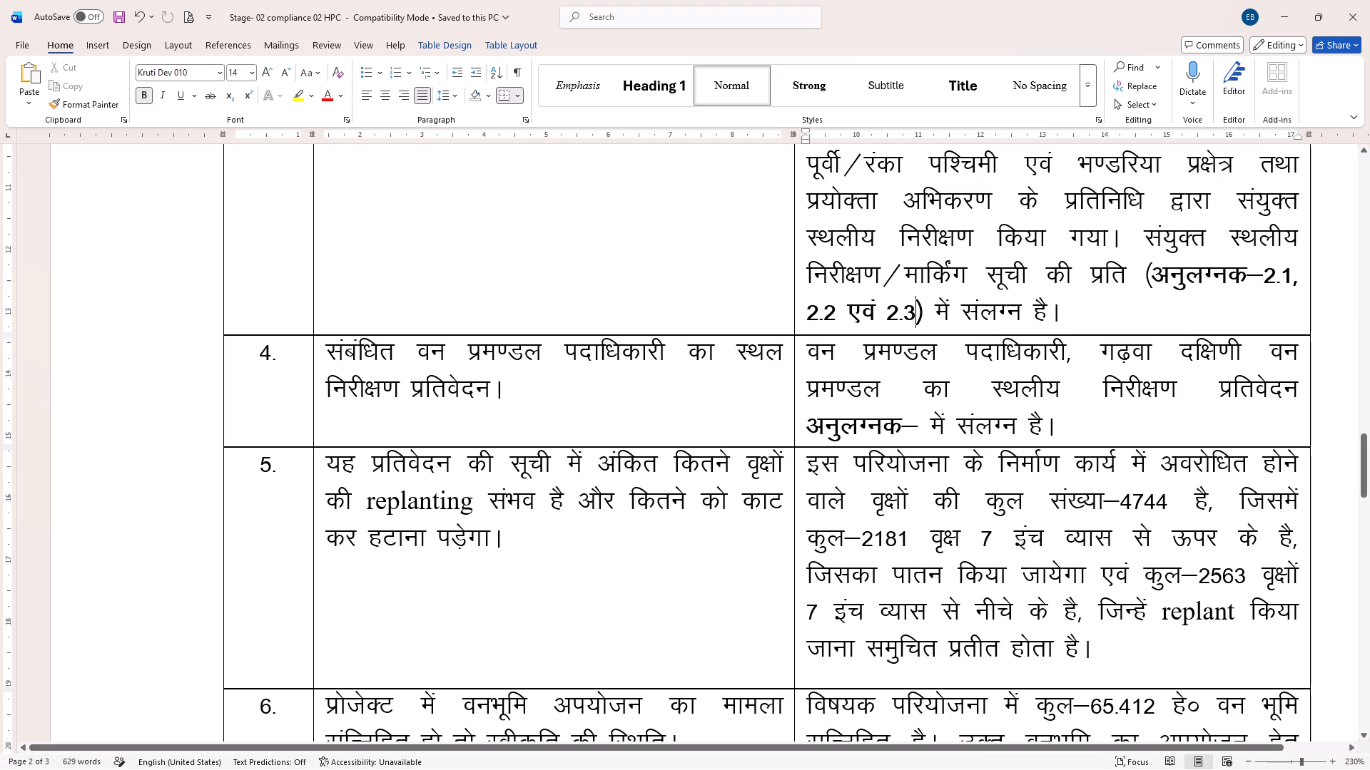
Enter the annexure numbers 3.1, 3.2 एवं 3.3 after अनुलग्नक– in the fourth condition's reply.
left_click(920, 425)
type("3.")
key("BackSpace")
type("-1")
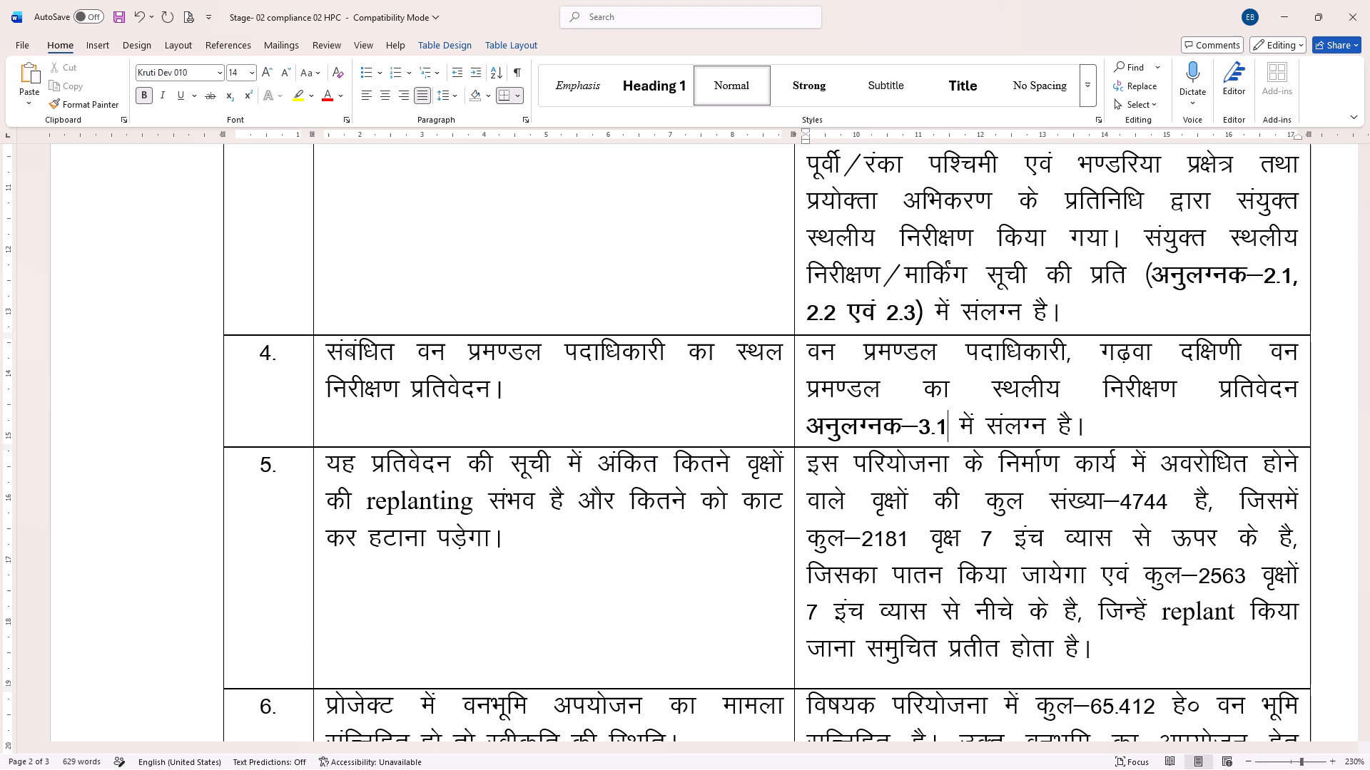
type("] 3-")
type("2 ,oa 3-3")
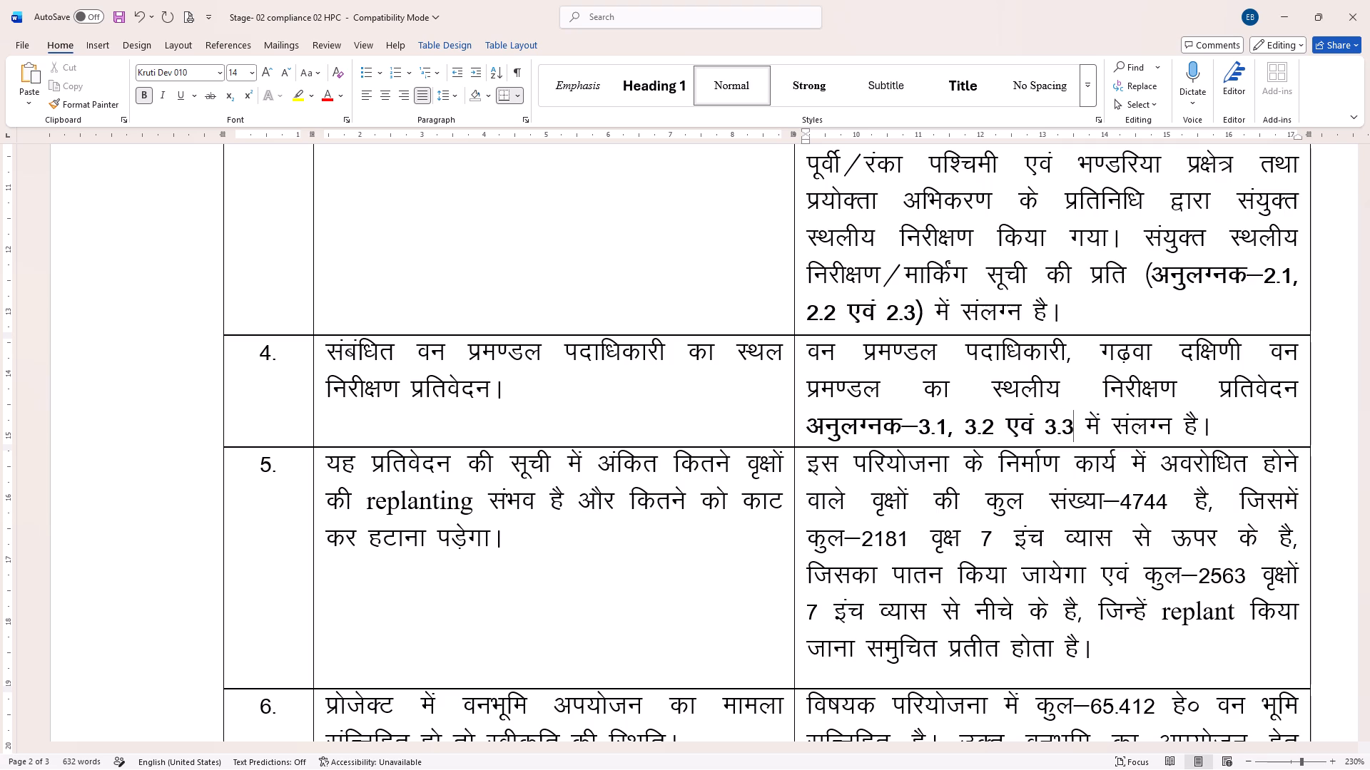
Enclose the bold annexure reference in the fourth condition's reply in parentheses, matching the third reply, and save the document.
left_click(1154, 275)
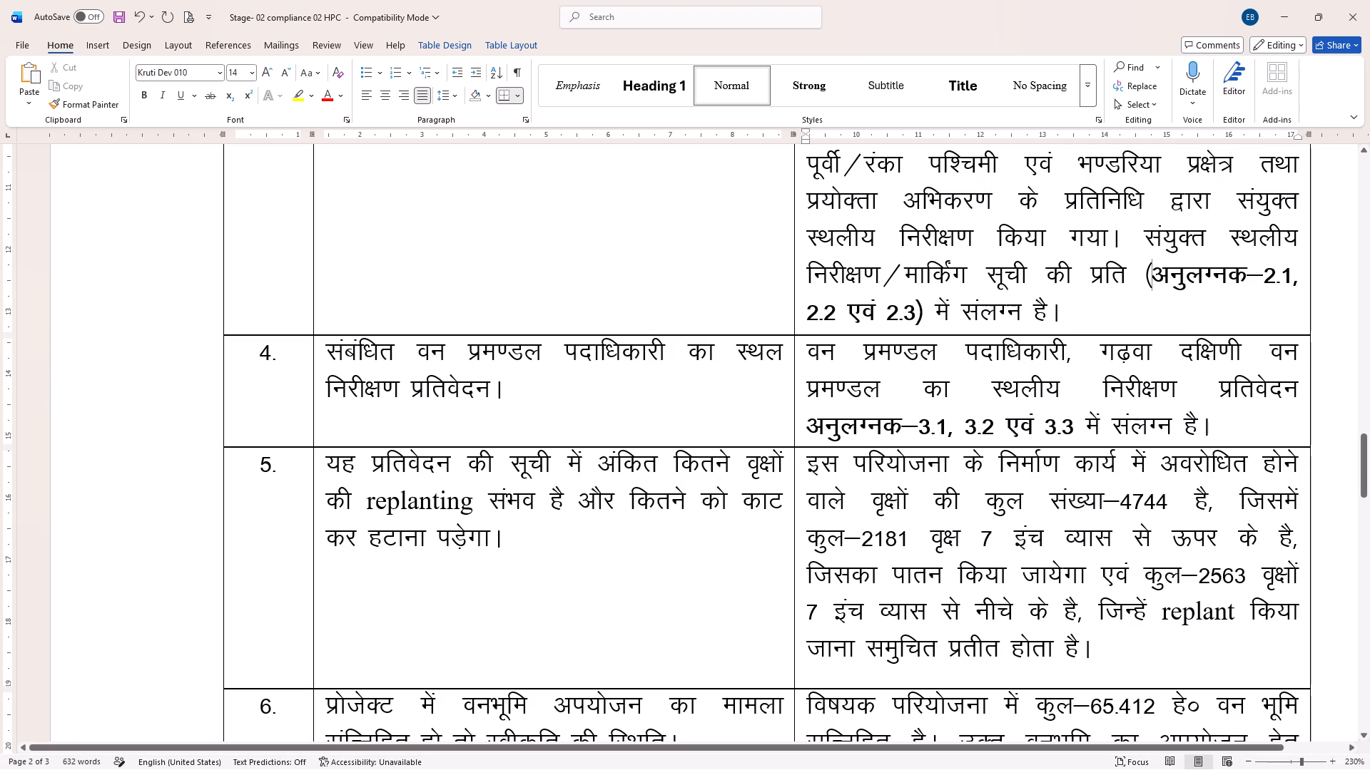
left_click(1076, 421)
key("alt+0")
key("alt+1")
key("alt+8")
key("alt+9")
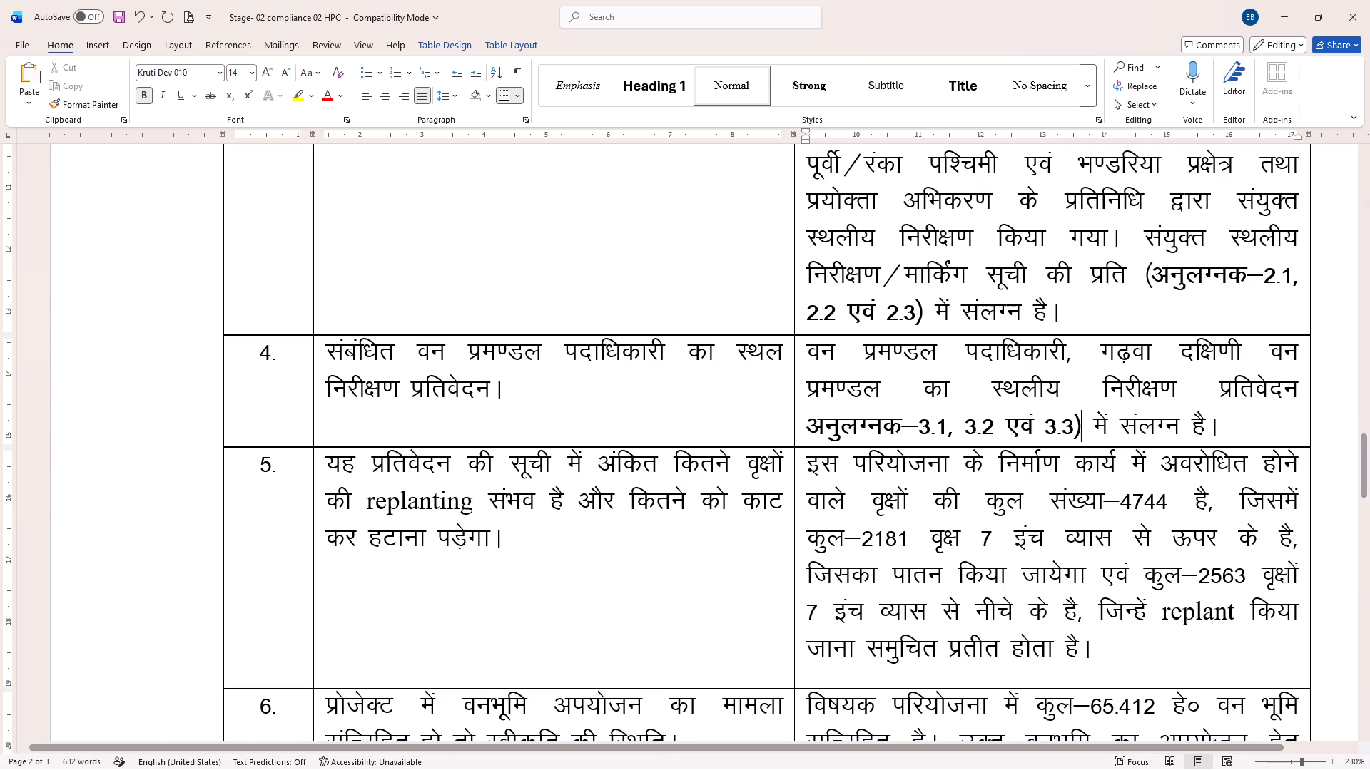
key("ctrl+Left")
key("ctrl+Left")
key("ctrl+Left")
key("ctrl+Left")
key("ctrl+Left")
key("ctrl+Left")
key("ctrl+Left")
key("ctrl+Left")
key("ctrl+Left")
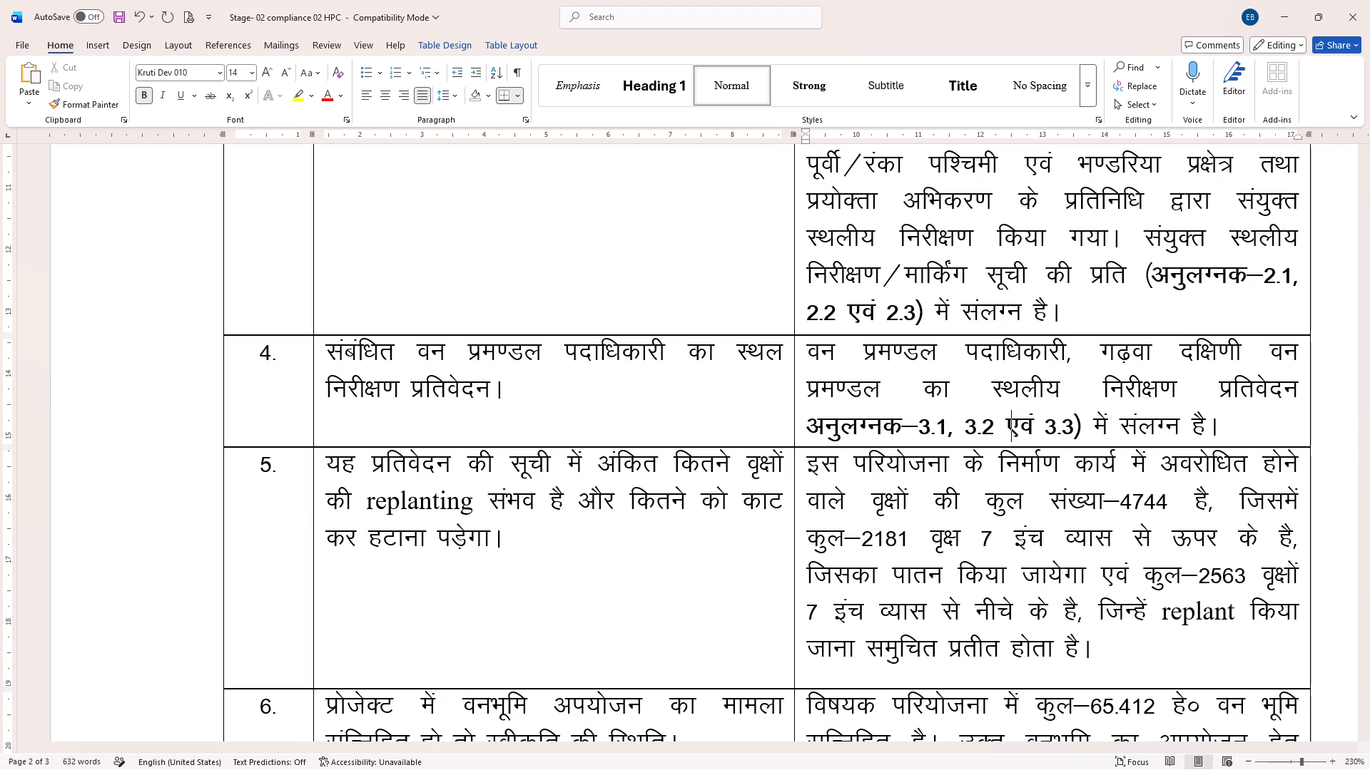
key("ctrl+Left")
key("ctrl+Left")
key("ctrl+Left")
key("ctrl+Left")
key("ctrl+Left")
key("ctrl+Left")
key("ctrl+Left")
key("ctrl+Left")
key("ctrl+Left")
key("ctrl+Left")
key("ctrl+Left")
key("ctrl+Right")
key("ctrl+Right")
key("ctrl+Right")
key("ctrl+Right")
key("ctrl+Right")
key("alt+0")
key("alt+1")
key("alt+8")
key("alt+8")
key("ctrl+s")
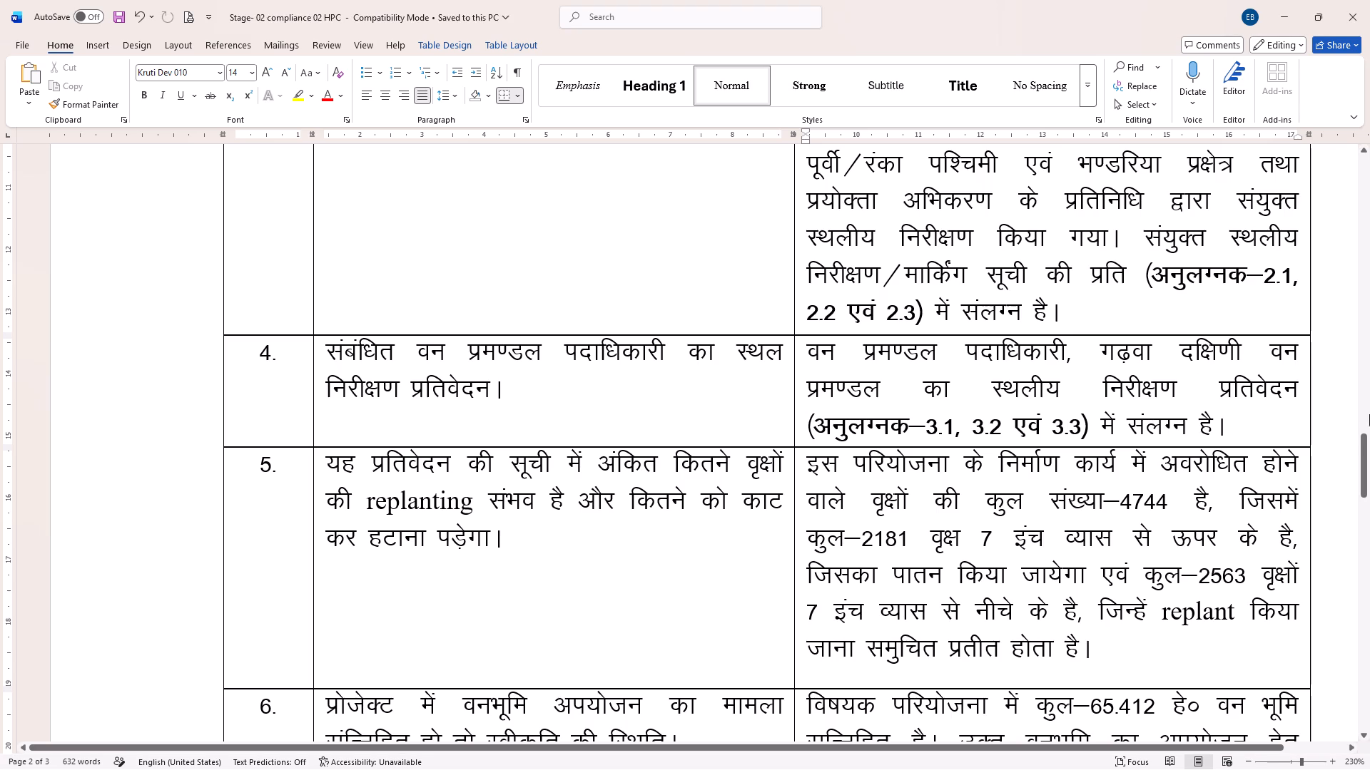
Adjust the letter number's spacing in the sixth condition's reply to FP/JH/Pipeline/460664/ 2024, with one space only before 2024.
left_click_drag(1364, 456, 1366, 471)
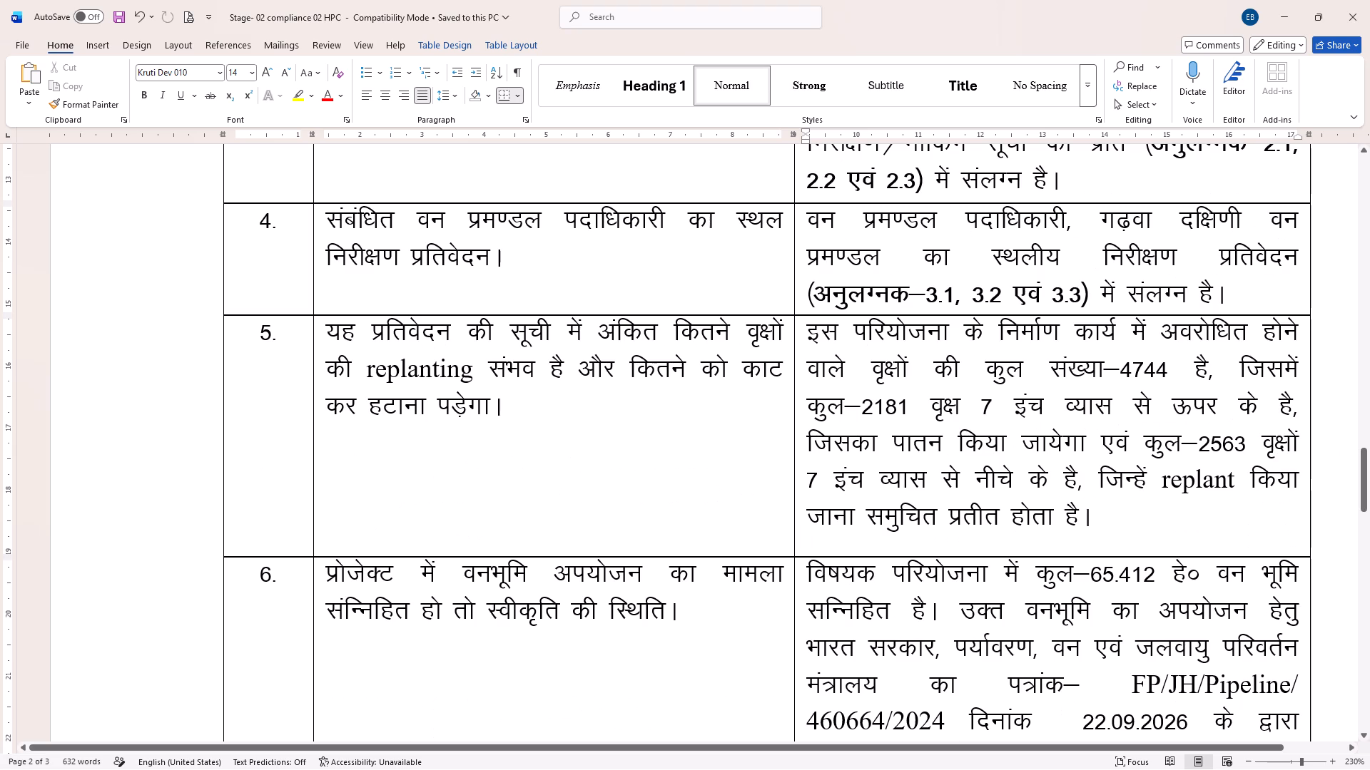
left_click_drag(1367, 470, 1368, 471)
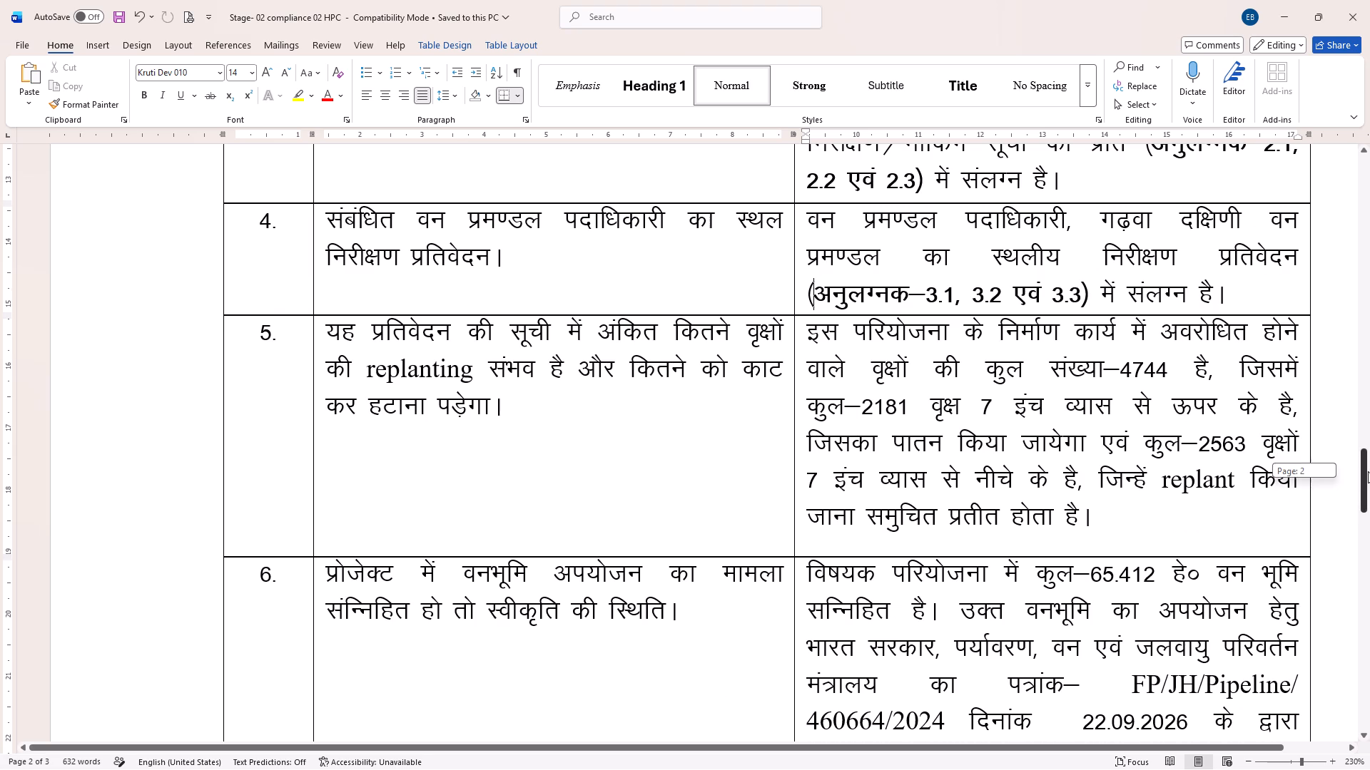
left_click_drag(1368, 471, 1368, 481)
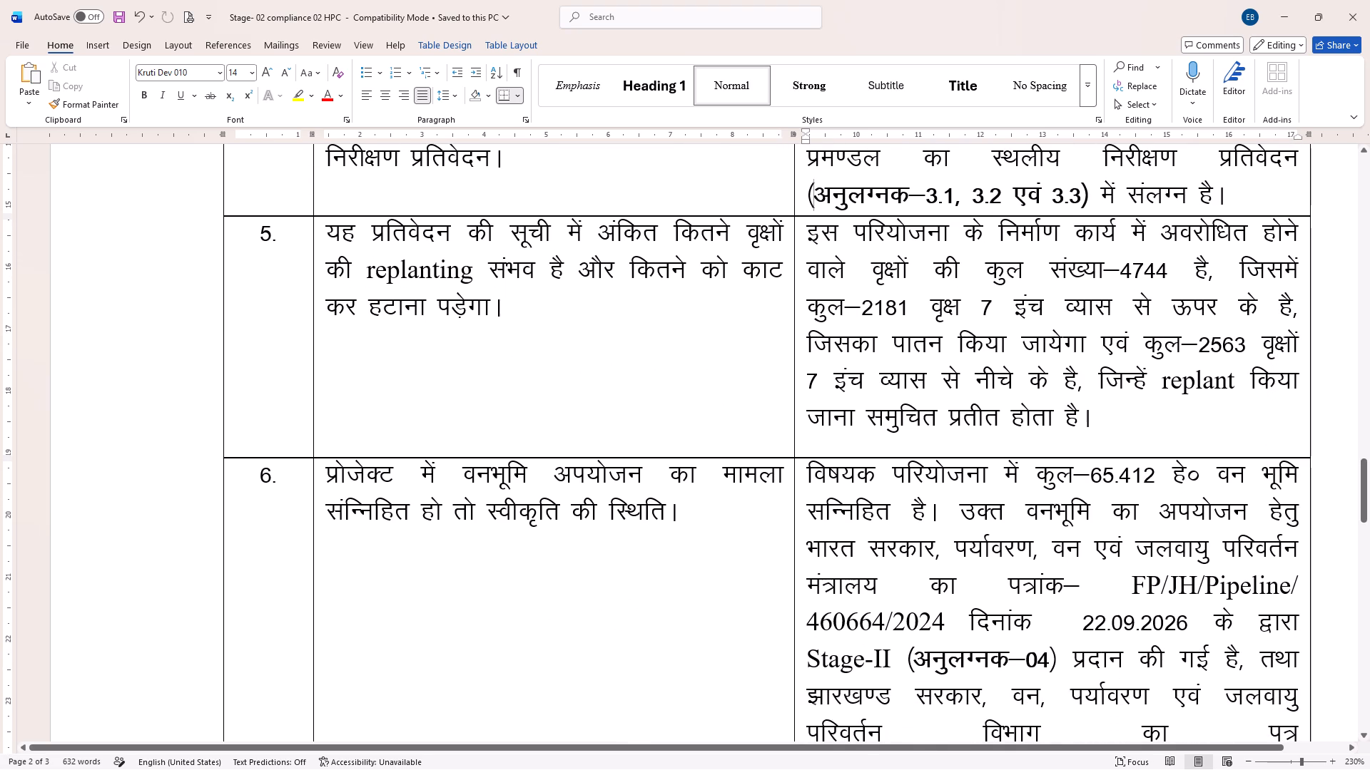
left_click(1103, 201)
left_click(1234, 195)
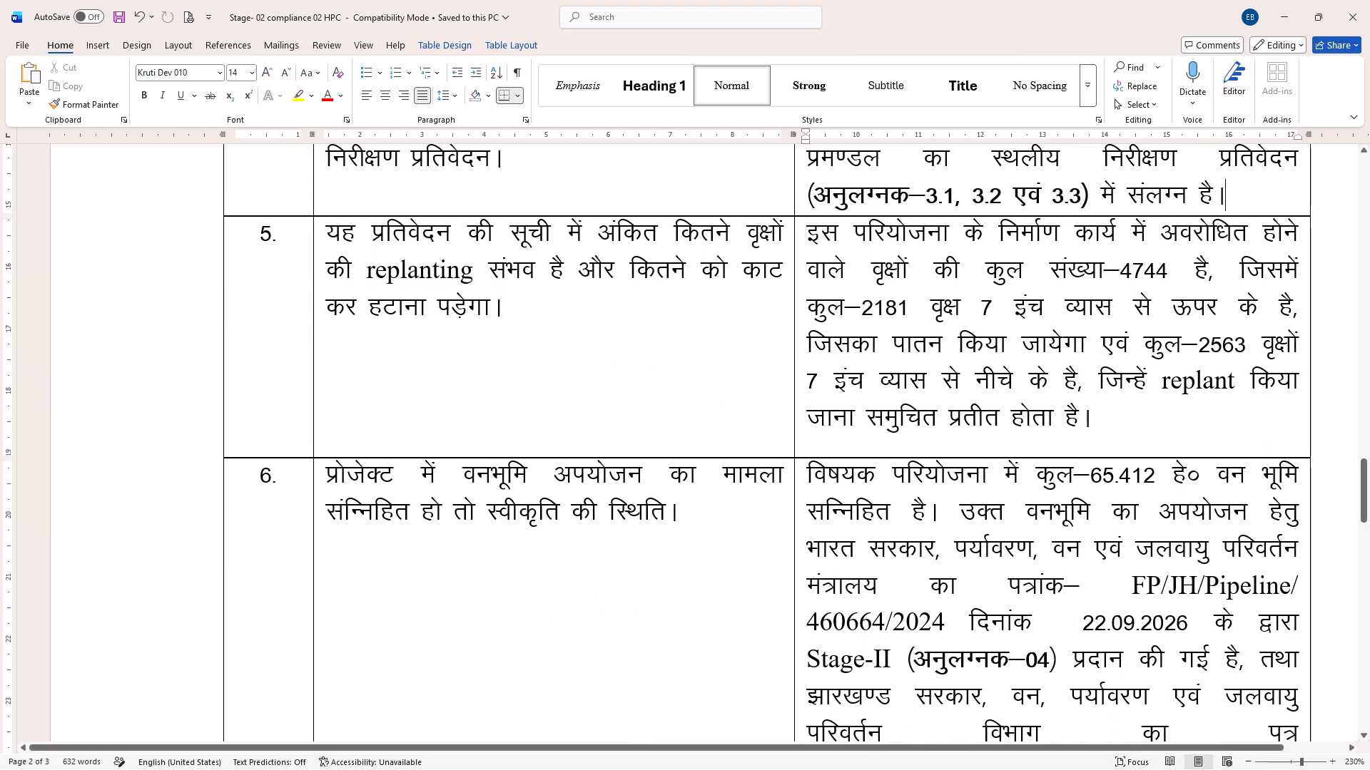
left_click(679, 317)
left_click(1126, 582)
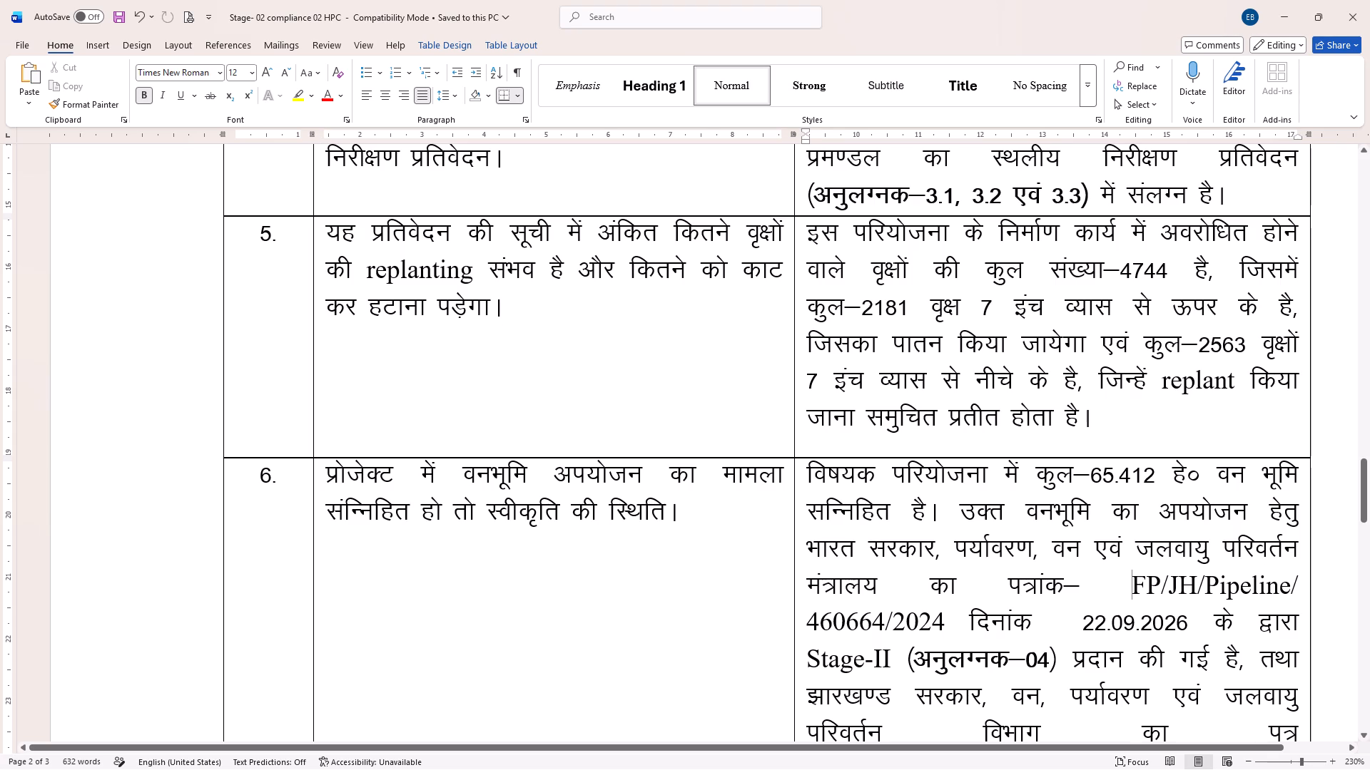
left_click(893, 619)
key("space")
left_click(1214, 585)
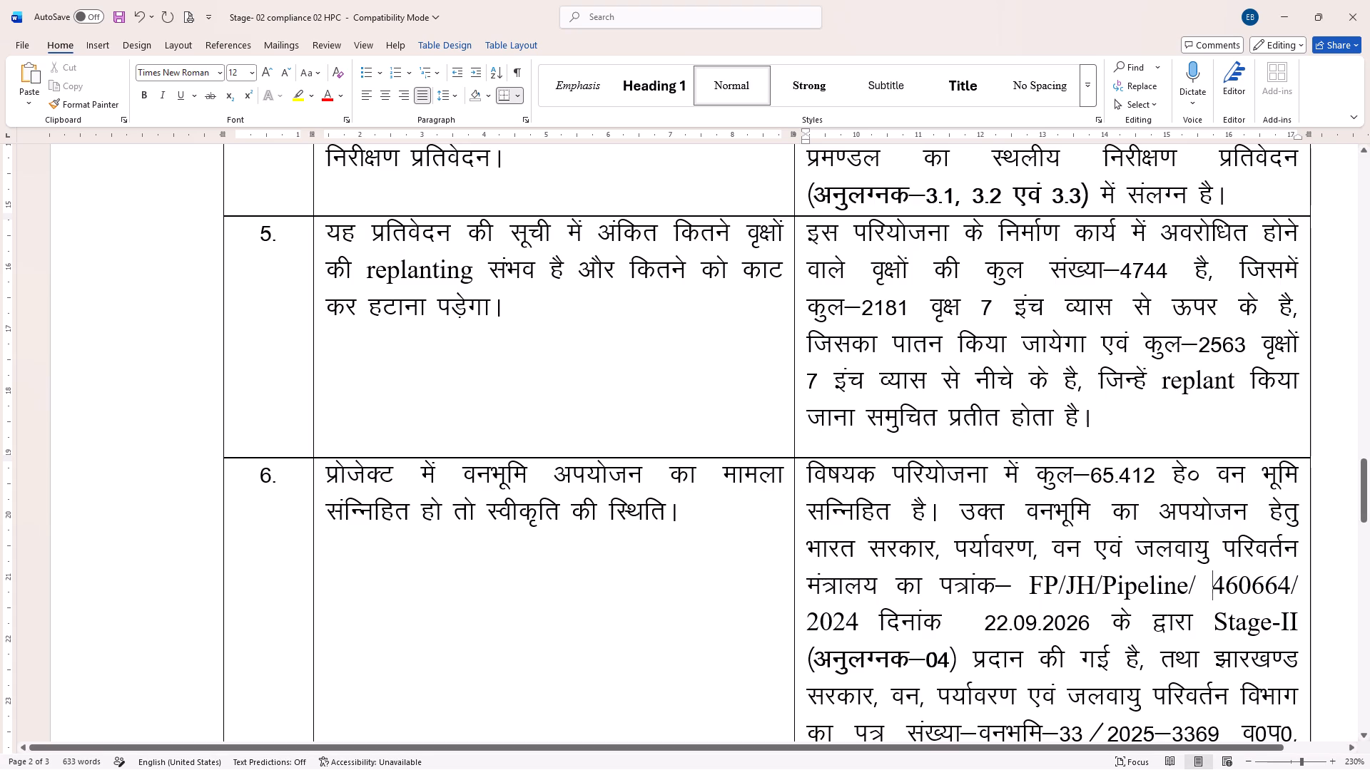
key("BackSpace")
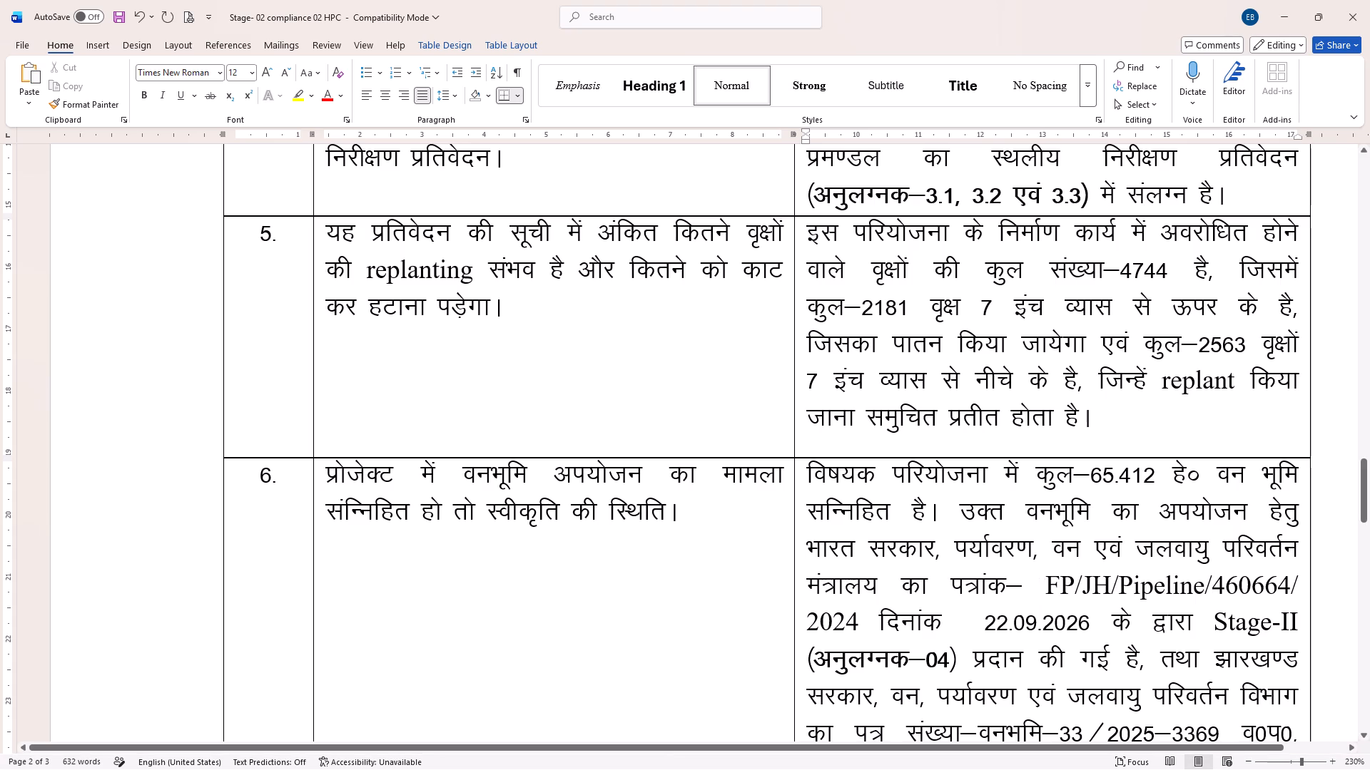
Reduce the gap between दिनांक and 22.09.2026 in the sixth condition's reply to a single space and save the document.
left_click(975, 624)
key("BackSpace")
key("BackSpace")
key("space")
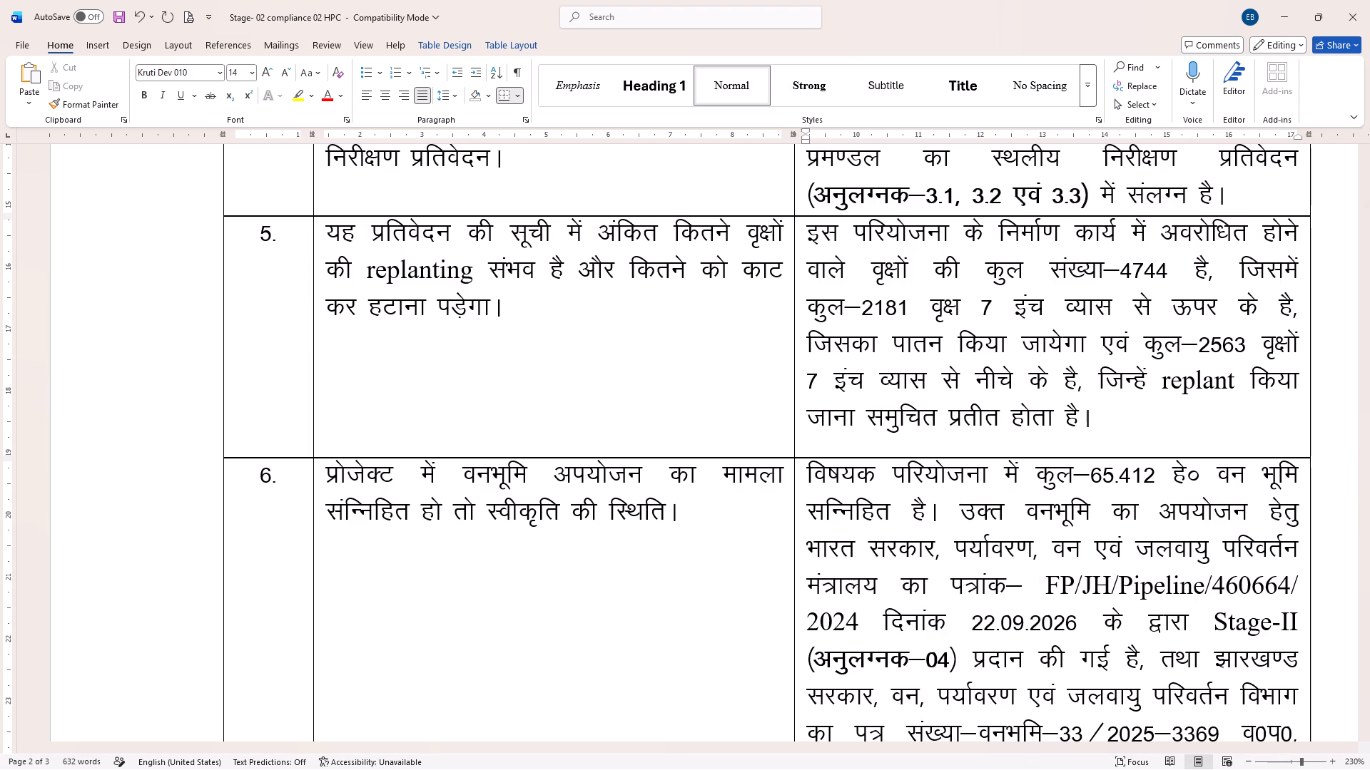
key("ctrl+s")
key("ctrl+s")
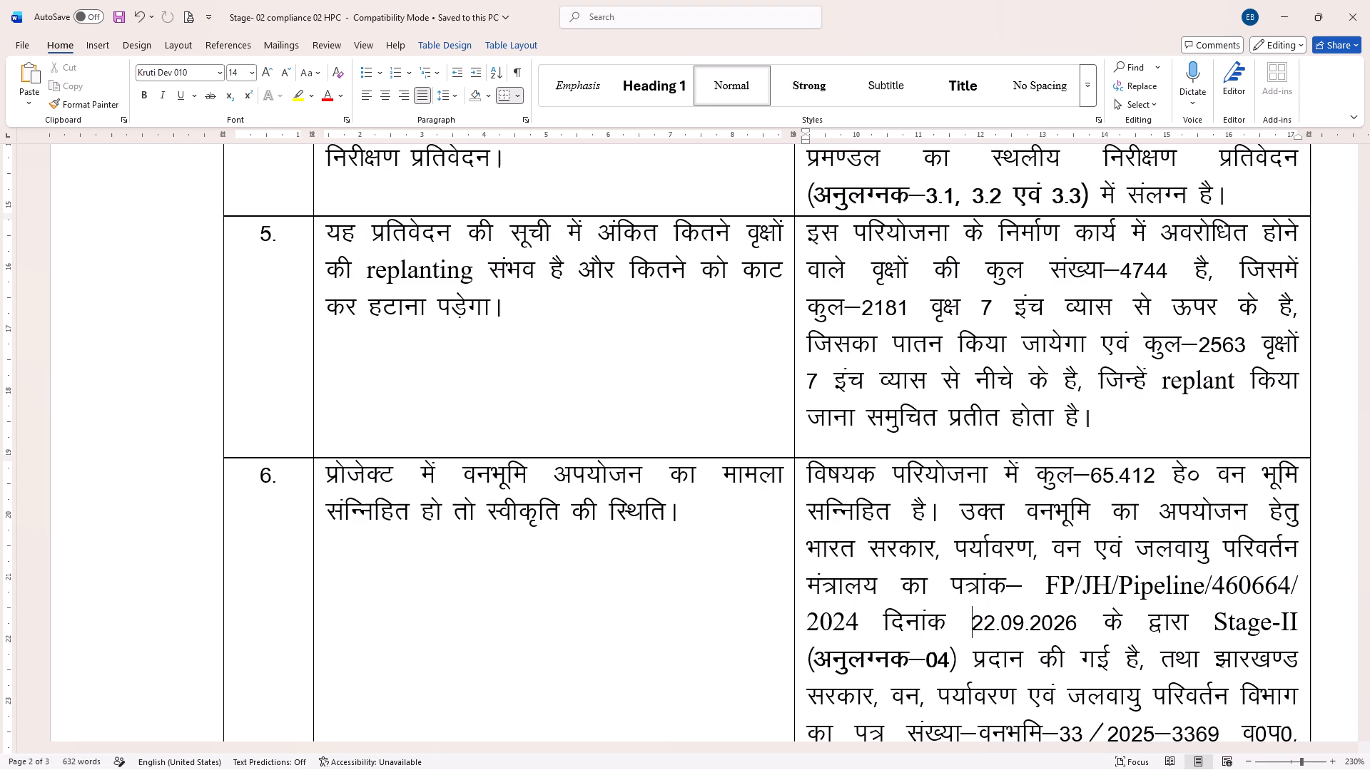
Insert इस प्रमण्डल अंतर्गत before अवरोधित in the fifth condition's reply and save the document.
left_click(1155, 232)
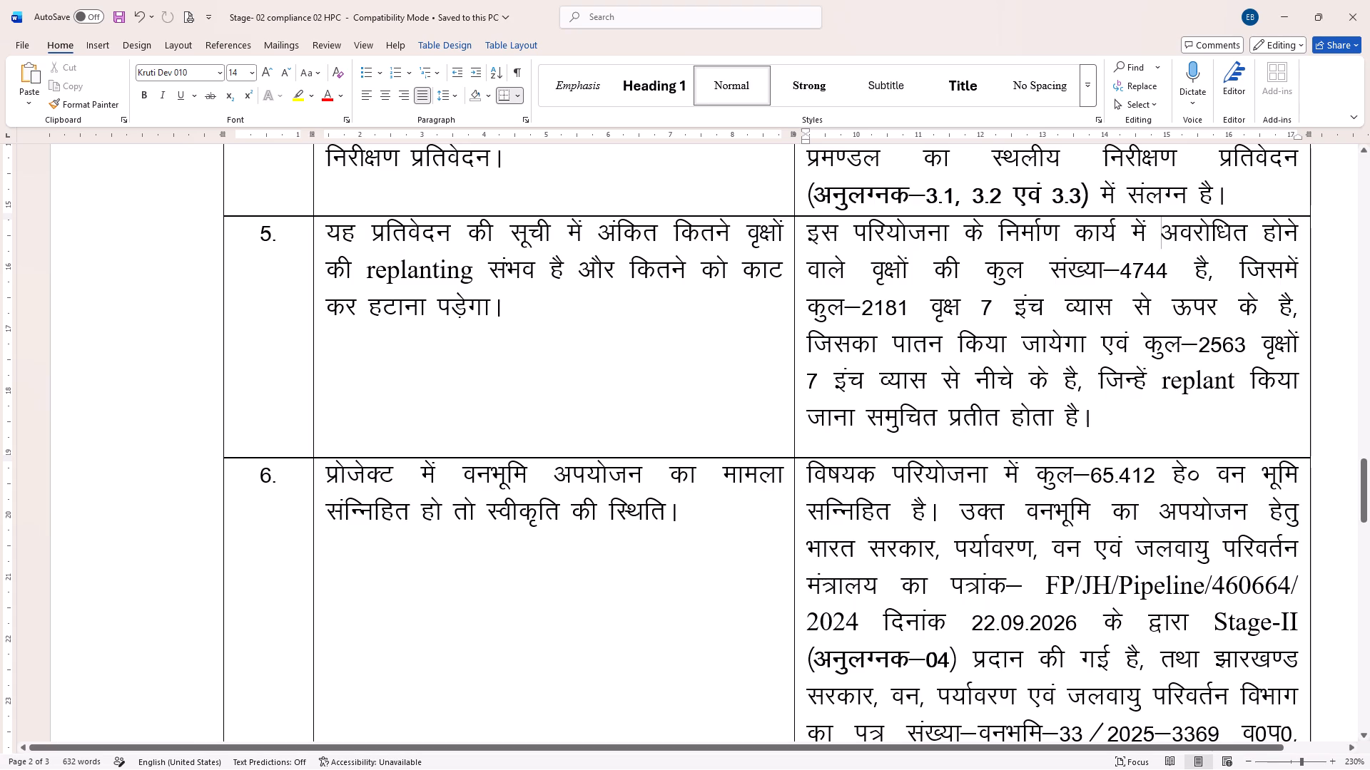
type("bl ize.My varxZr")
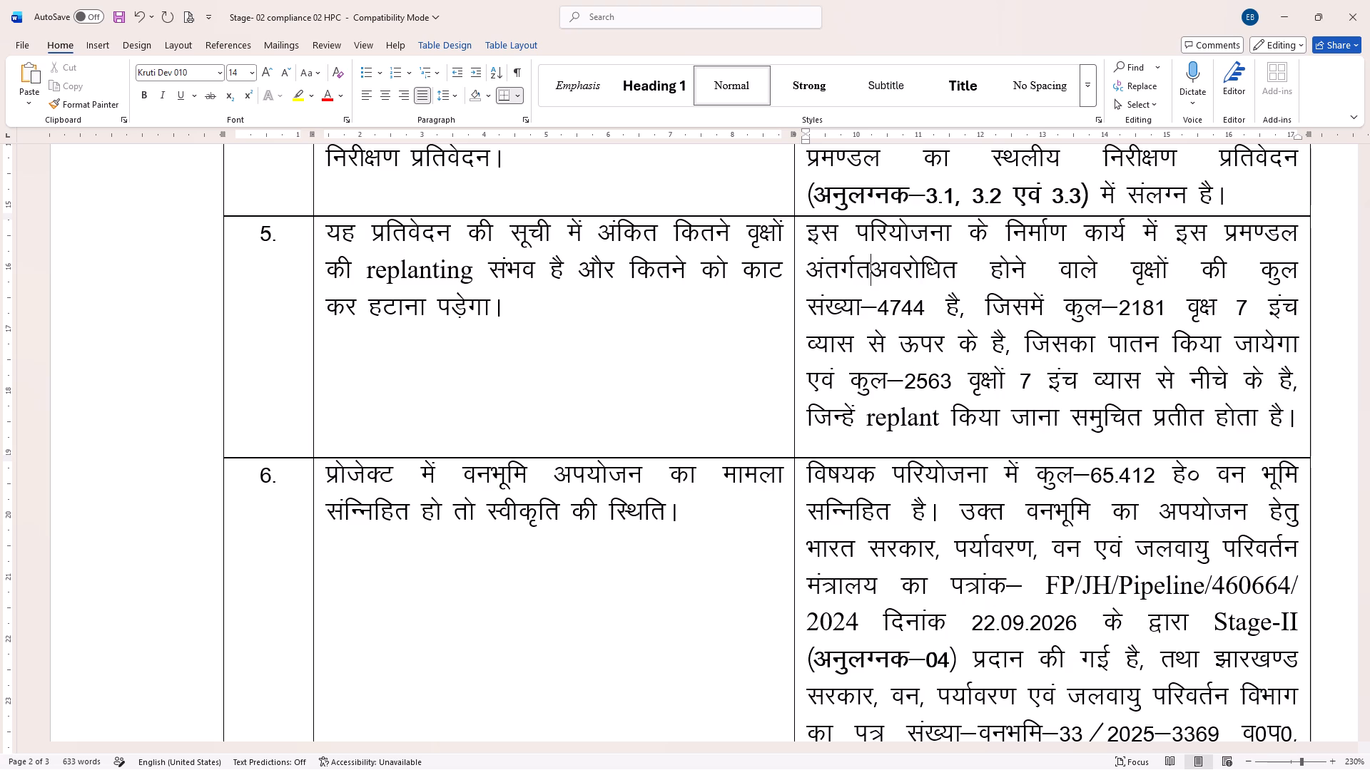
key("space")
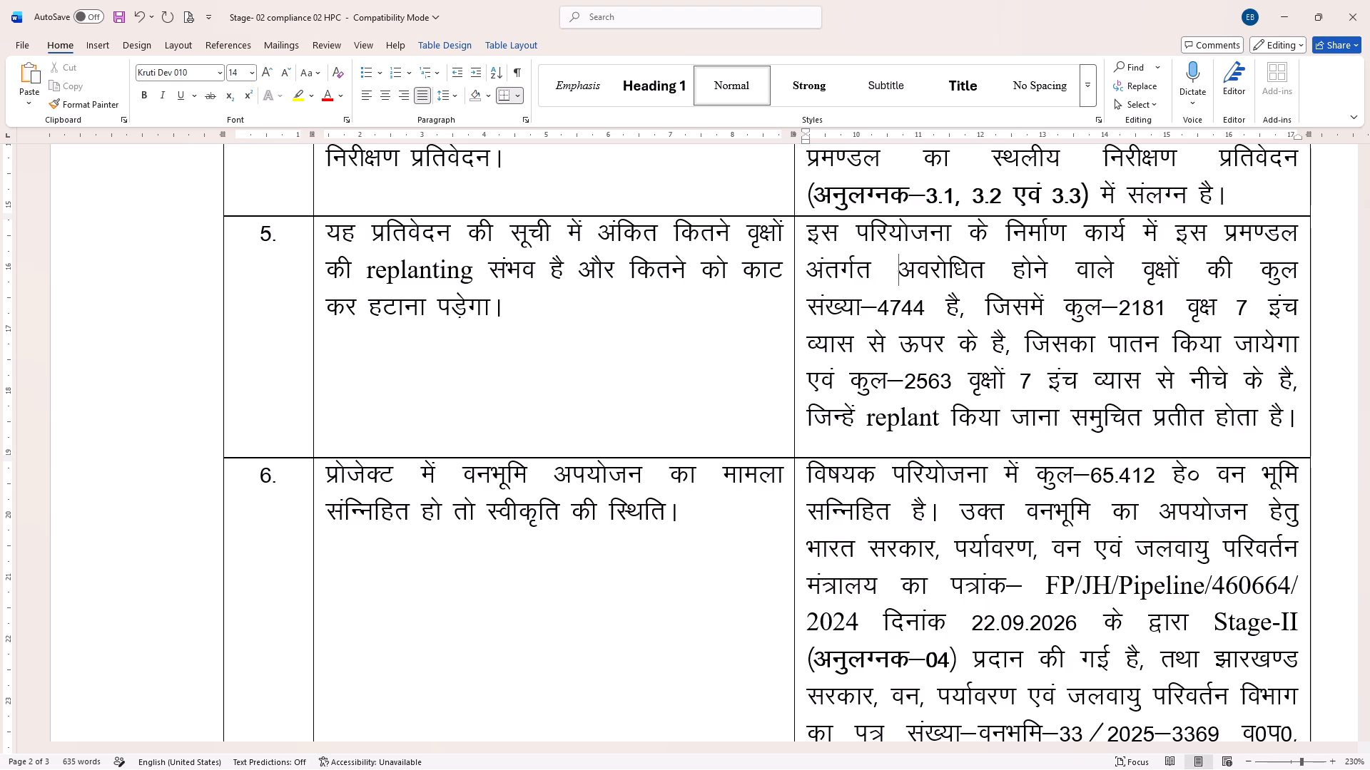
key("ctrl+s")
key("ctrl+s")
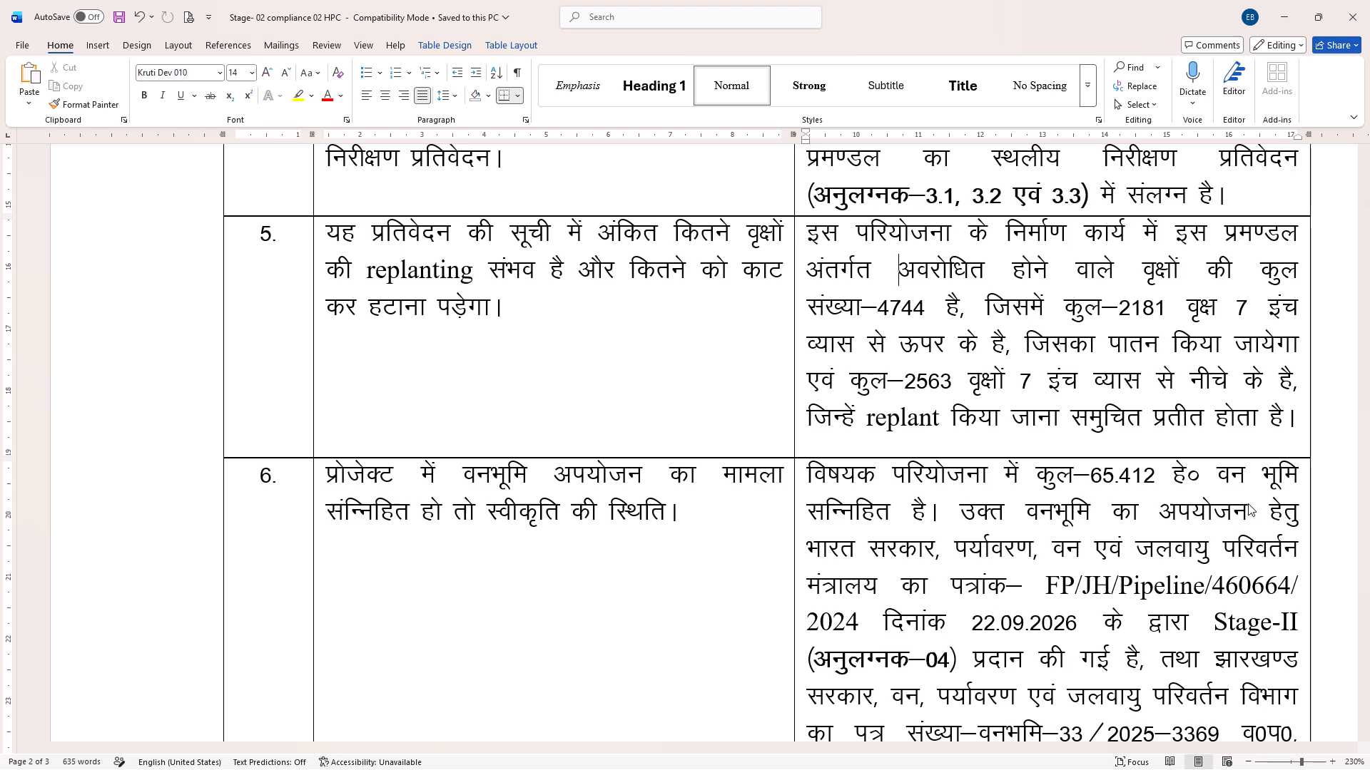
key("ctrl+s")
key("ctrl+s")
key("ctrl+s")
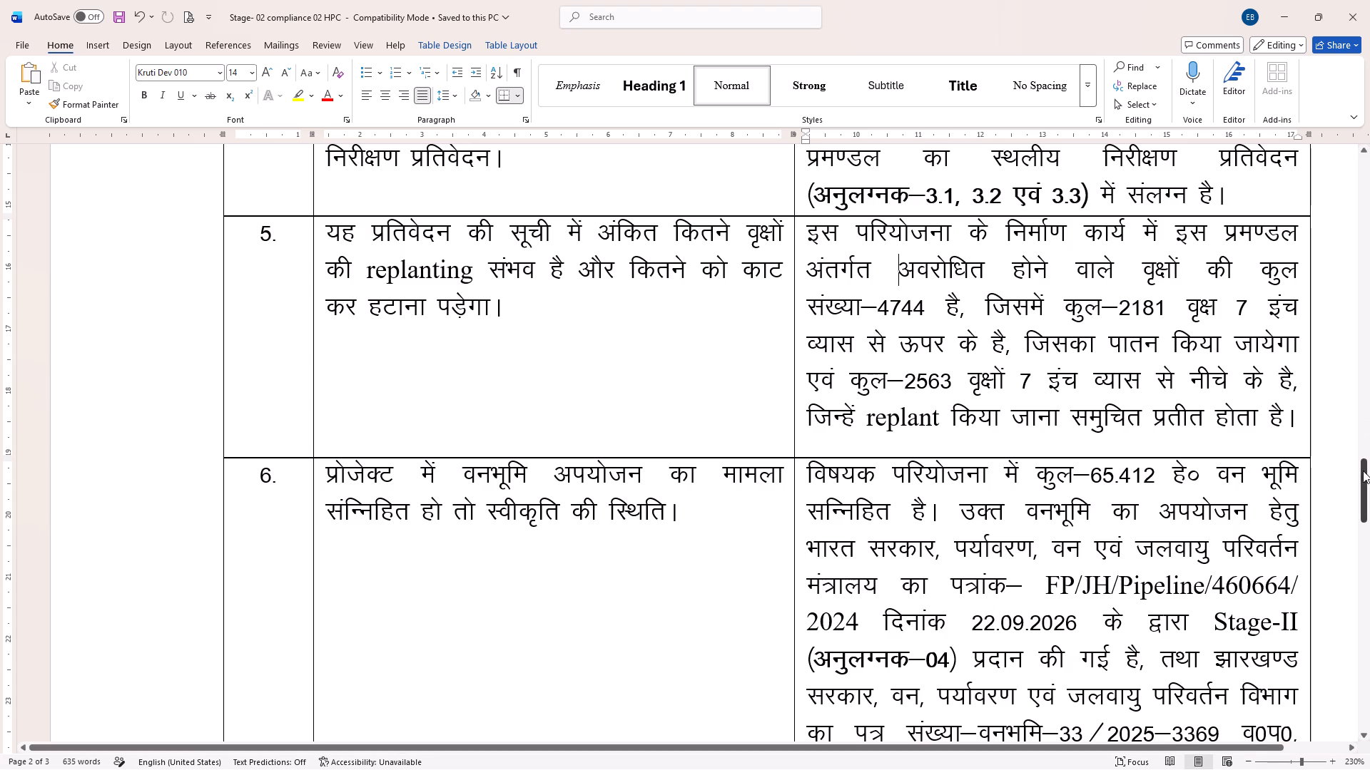
Add the missing closing parenthesis after अनुलग्नक–05 at the end of the sixth condition's reply and save the document.
left_click_drag(1364, 475, 1369, 502)
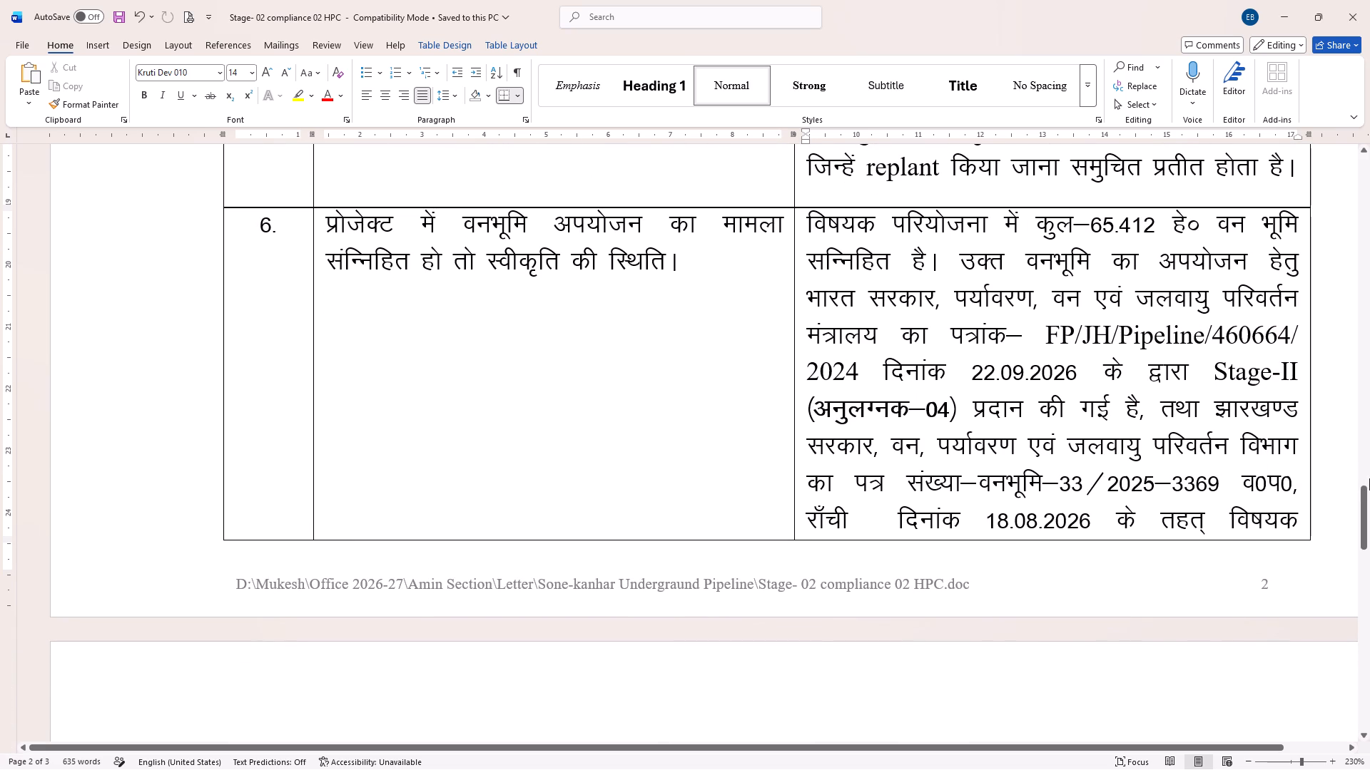
left_click_drag(1369, 505, 1369, 550)
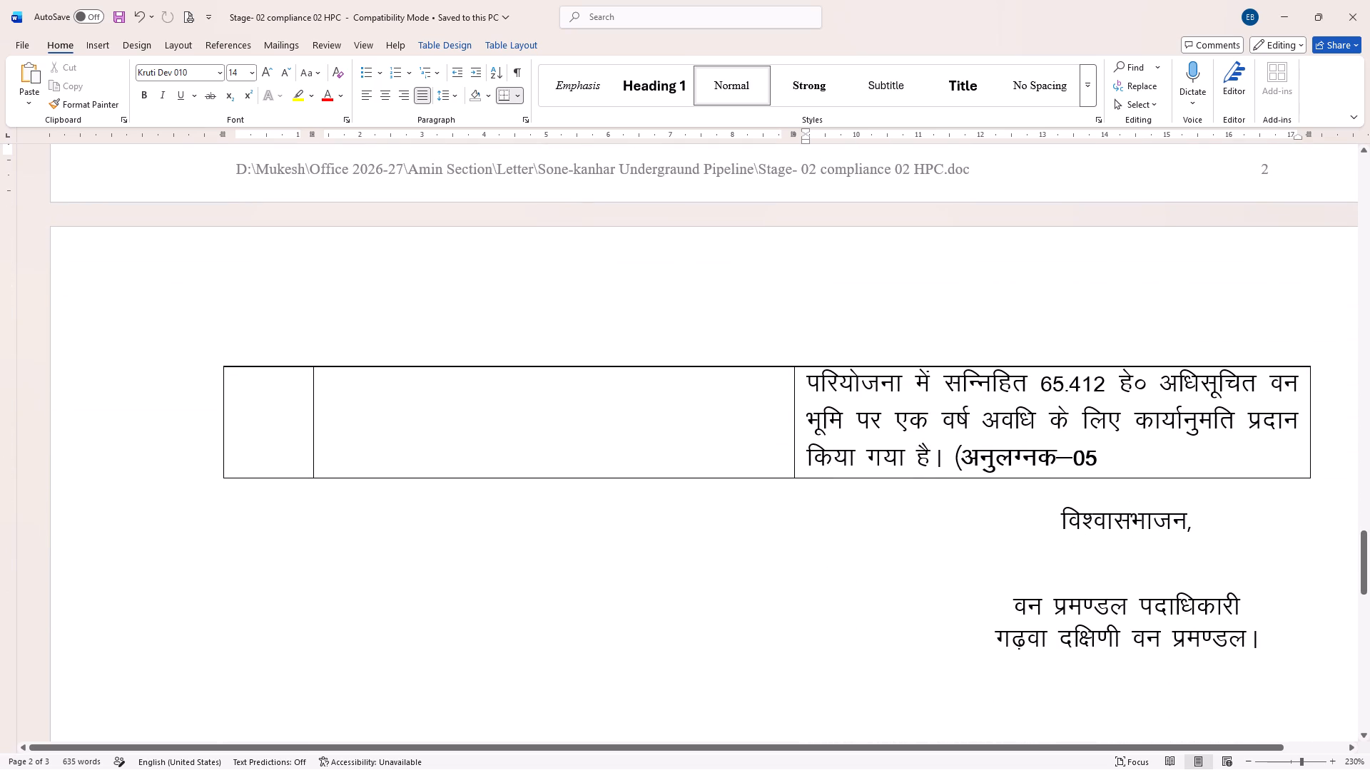
left_click(1107, 455)
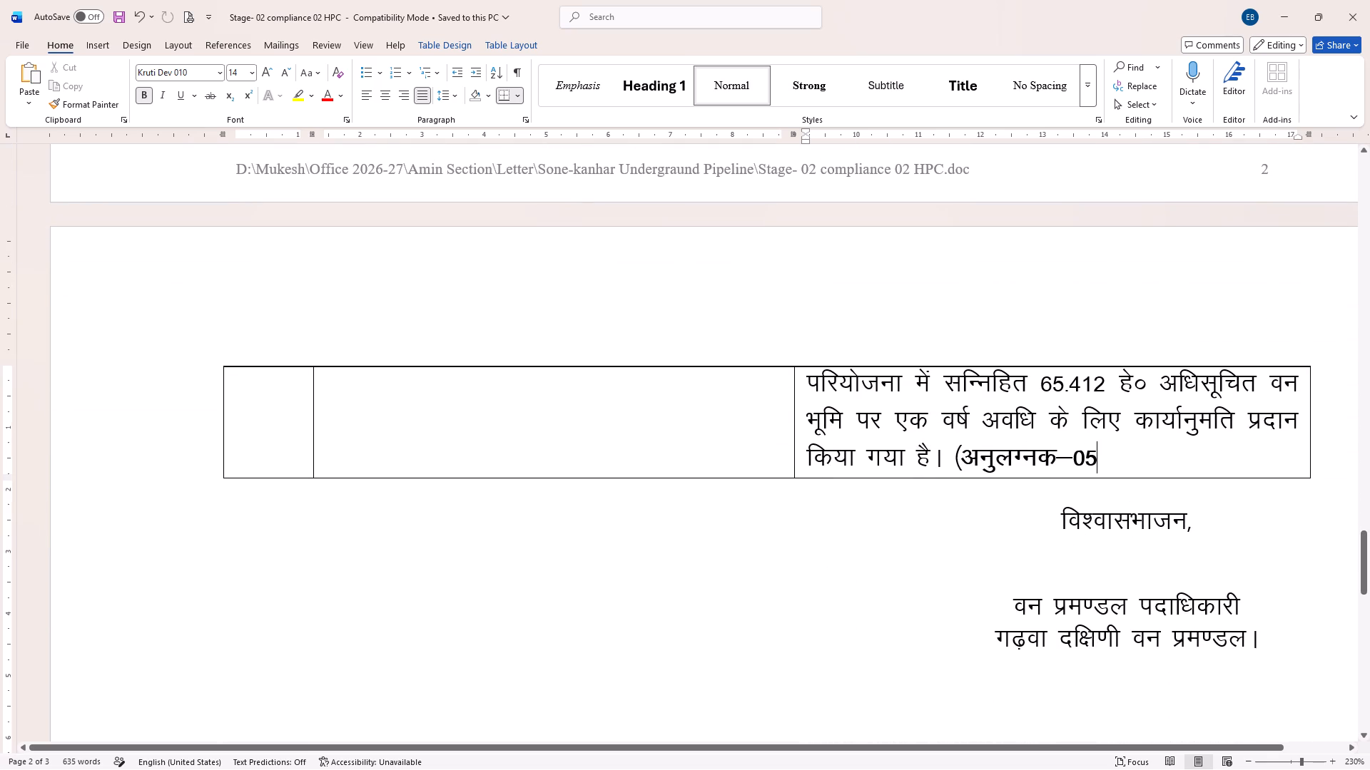
key("alt+0")
key("alt+1")
key("alt+8")
key("alt+9")
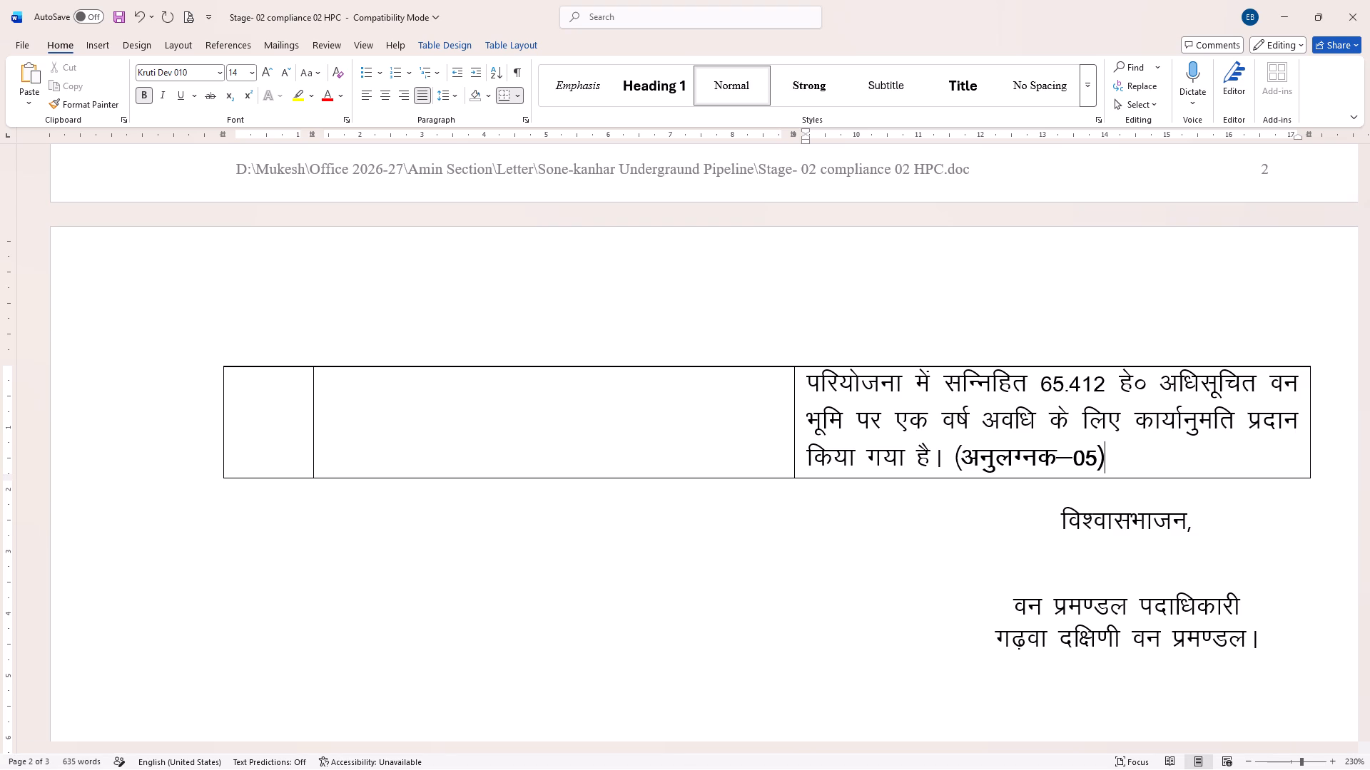
key("ctrl+s")
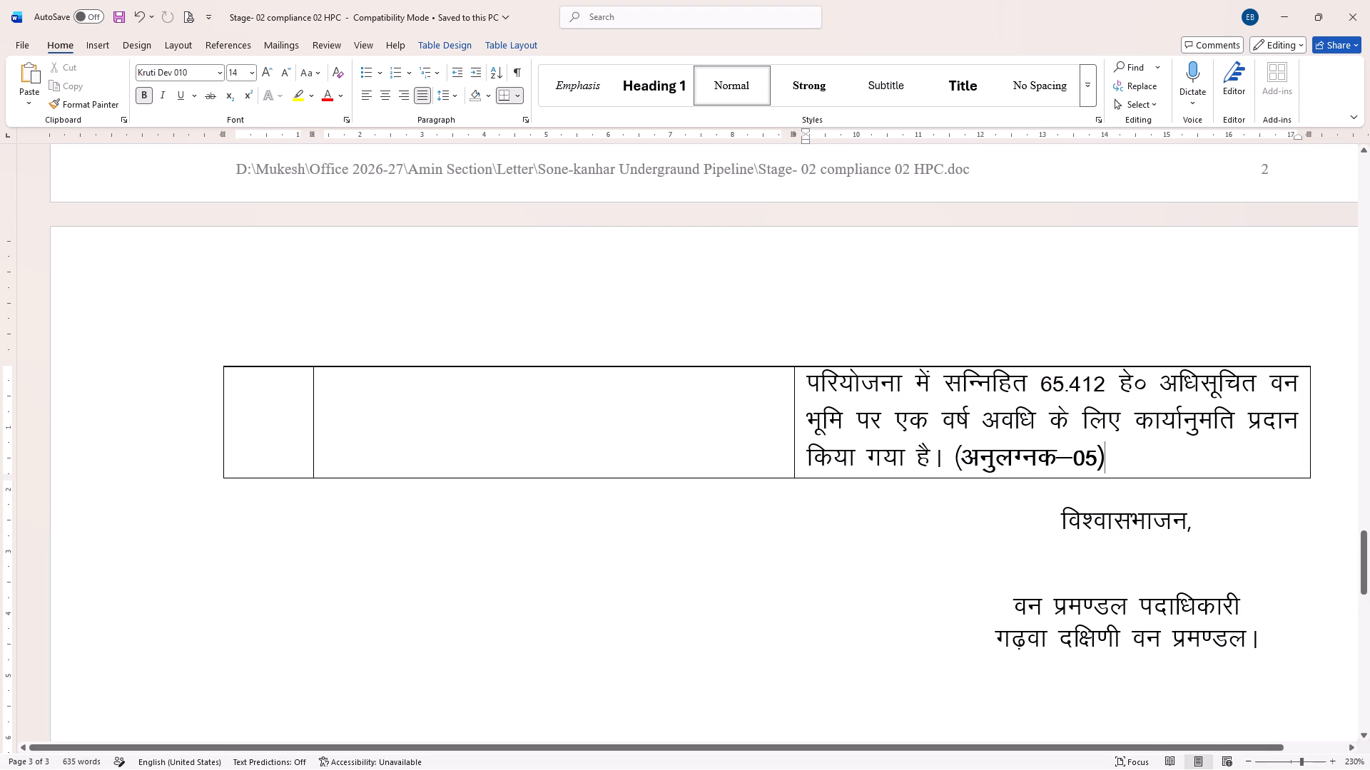
Insert an empty left-aligned paragraph without indent between the table and विश्वासभाजन.
left_click(989, 512)
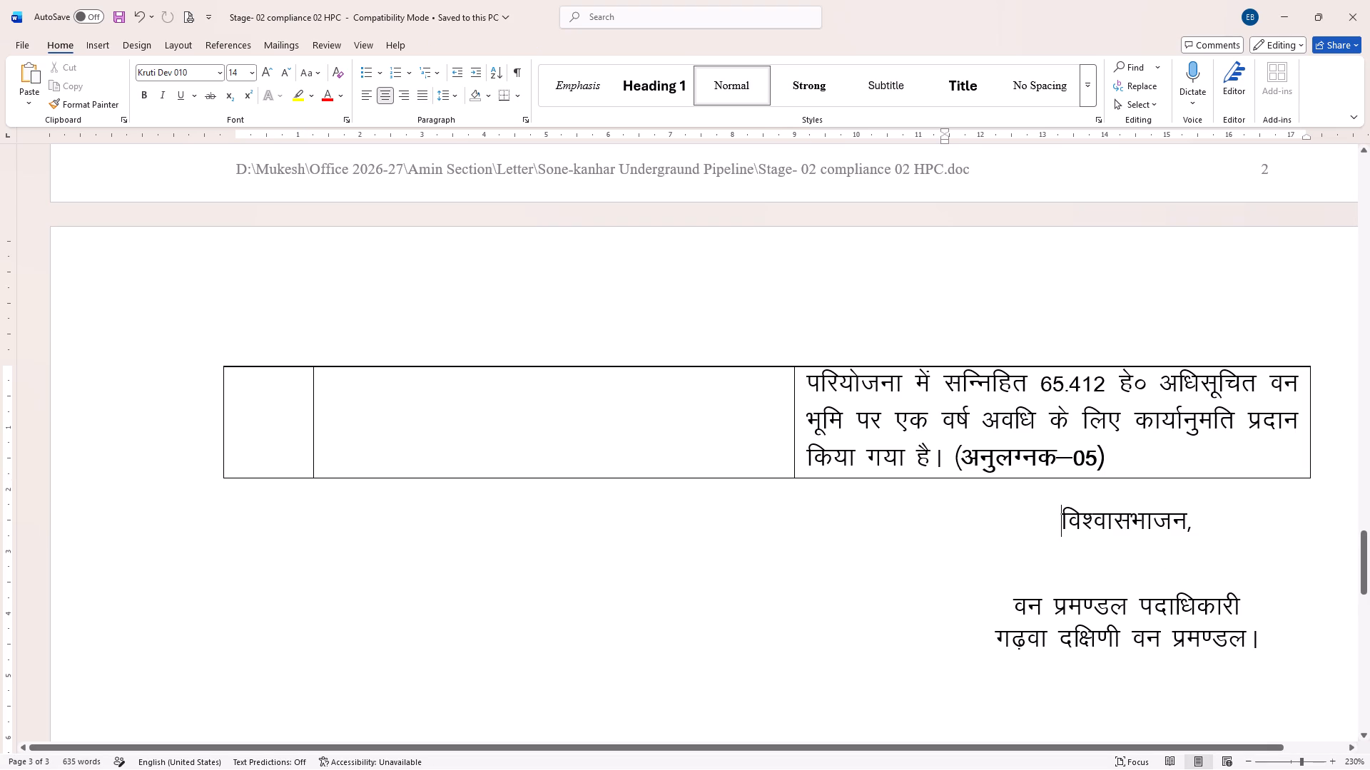
key("Return")
key("Up")
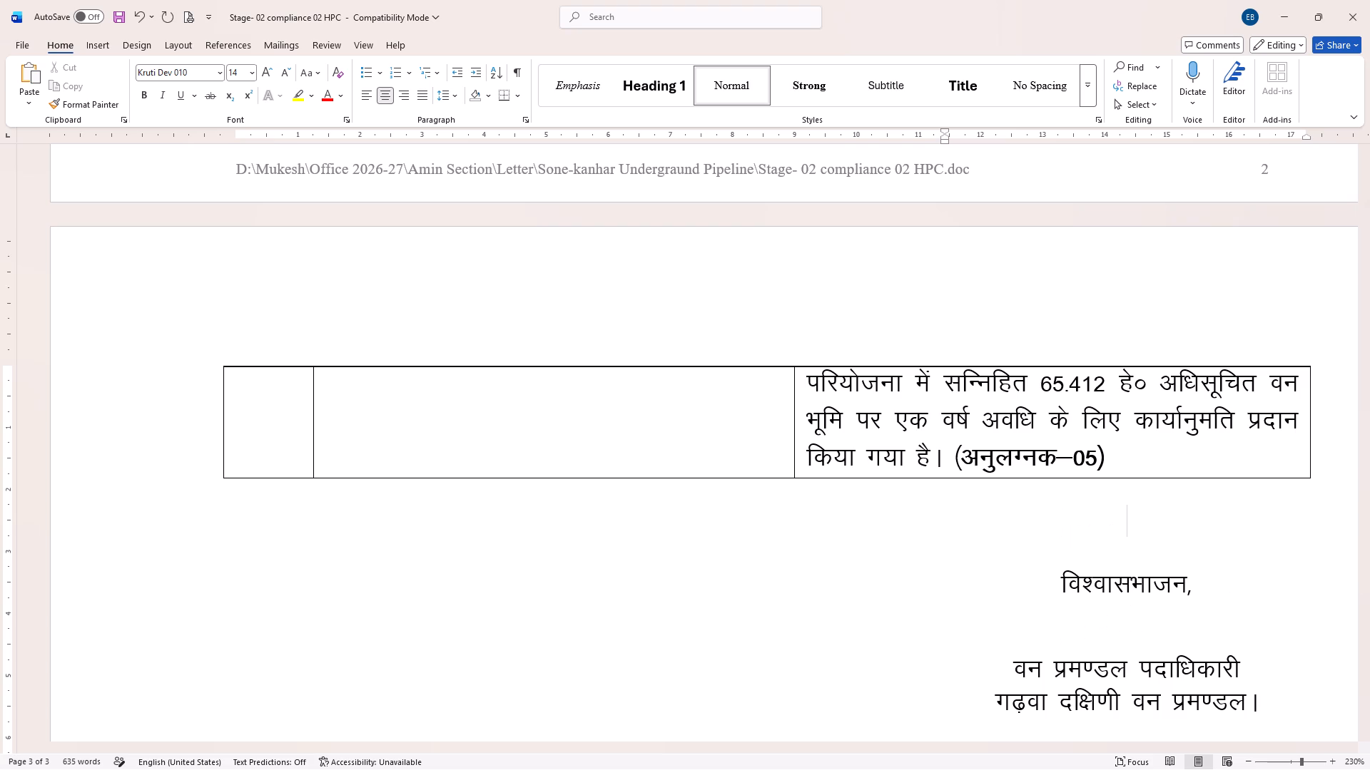
key("ctrl+e")
key("BackSpace")
key("BackSpace")
Begin the closing paragraph below the table with अतः अनुरोध है कि.
type("vr")
type("%")
key("space")
key("ctrl+z")
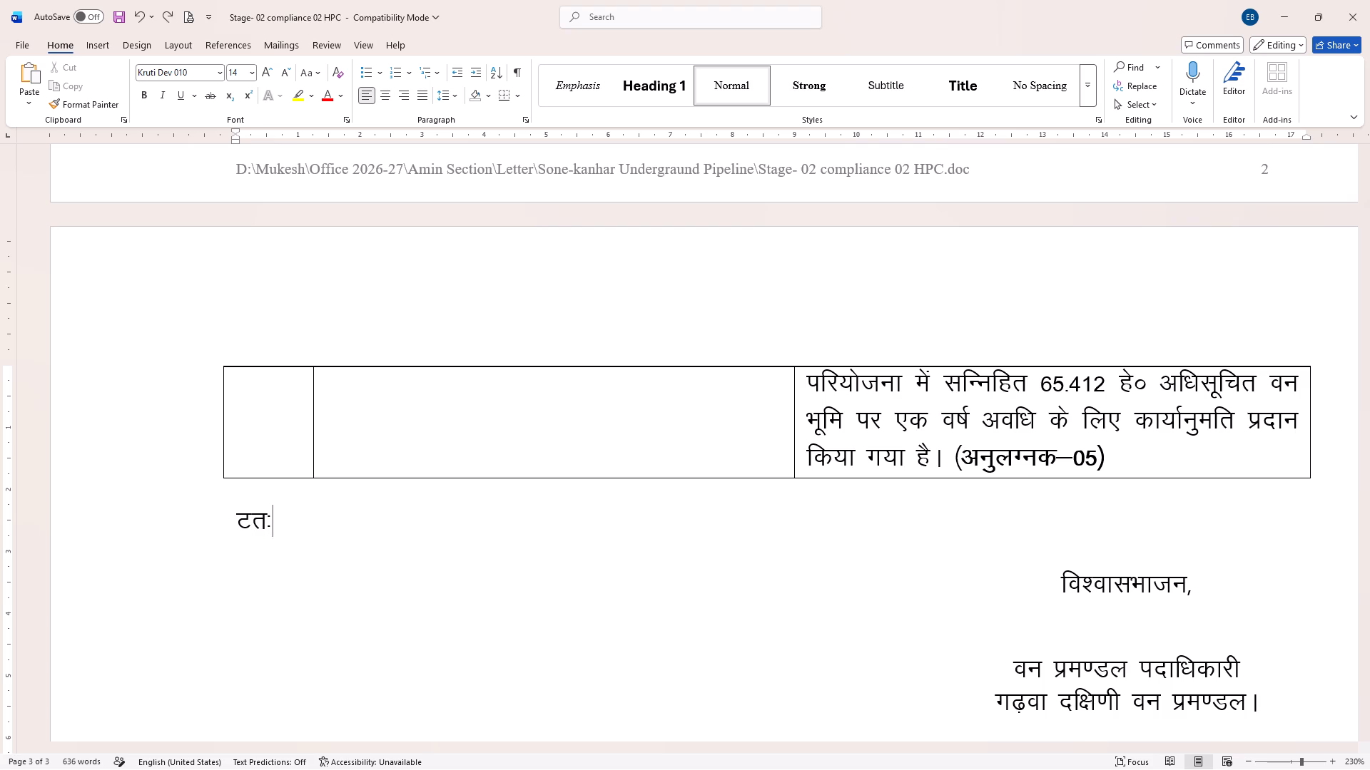
key("ctrl+z")
key("space")
type("vuqjks/k gS fd")
key("space")
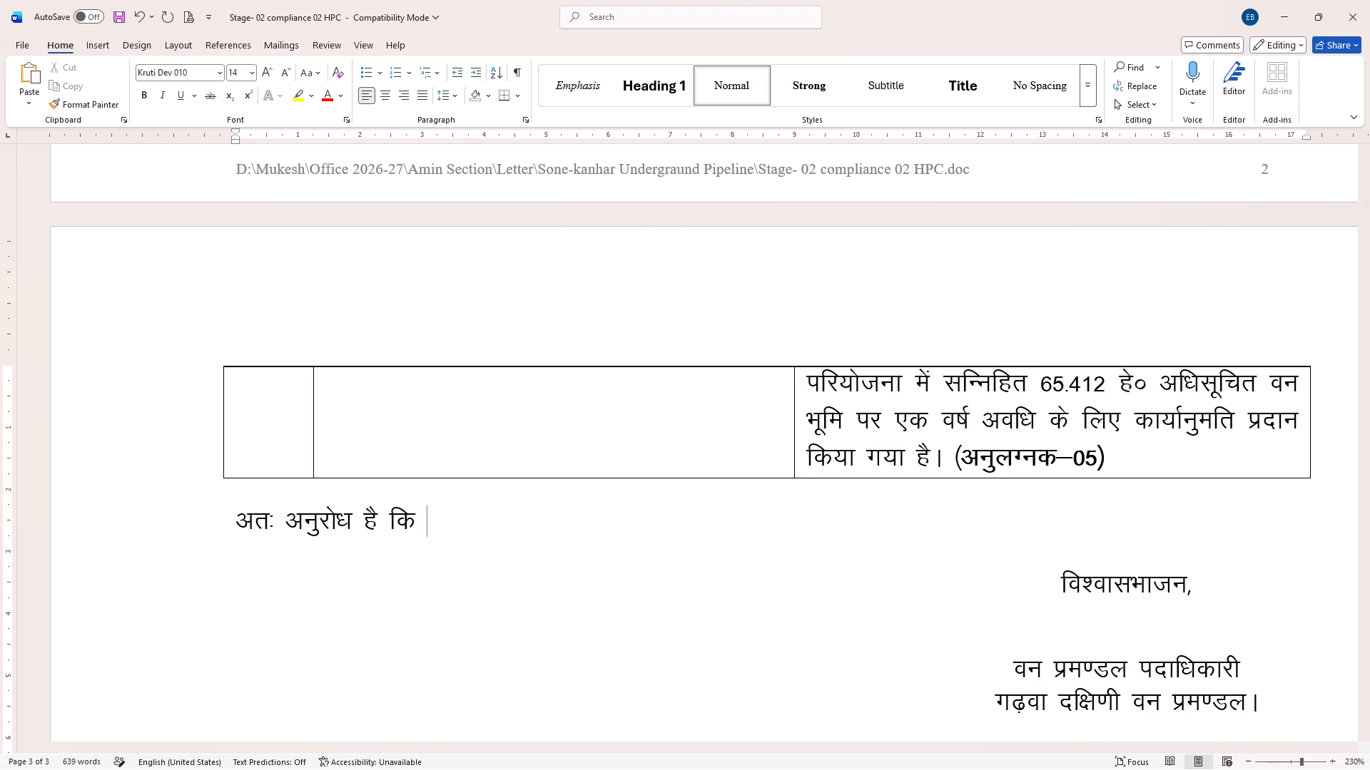
Continue the closing paragraph after अतः अनुरोध है कि with माननीय उच्च न्यायालय, झारखण्ड, राँची के आदेशानुसार.
type("ekk")
key("BackSpace")
type("uuh; mPp f")
key("BackSpace")
type("U;k;ky;] >kj[k.M] jk")
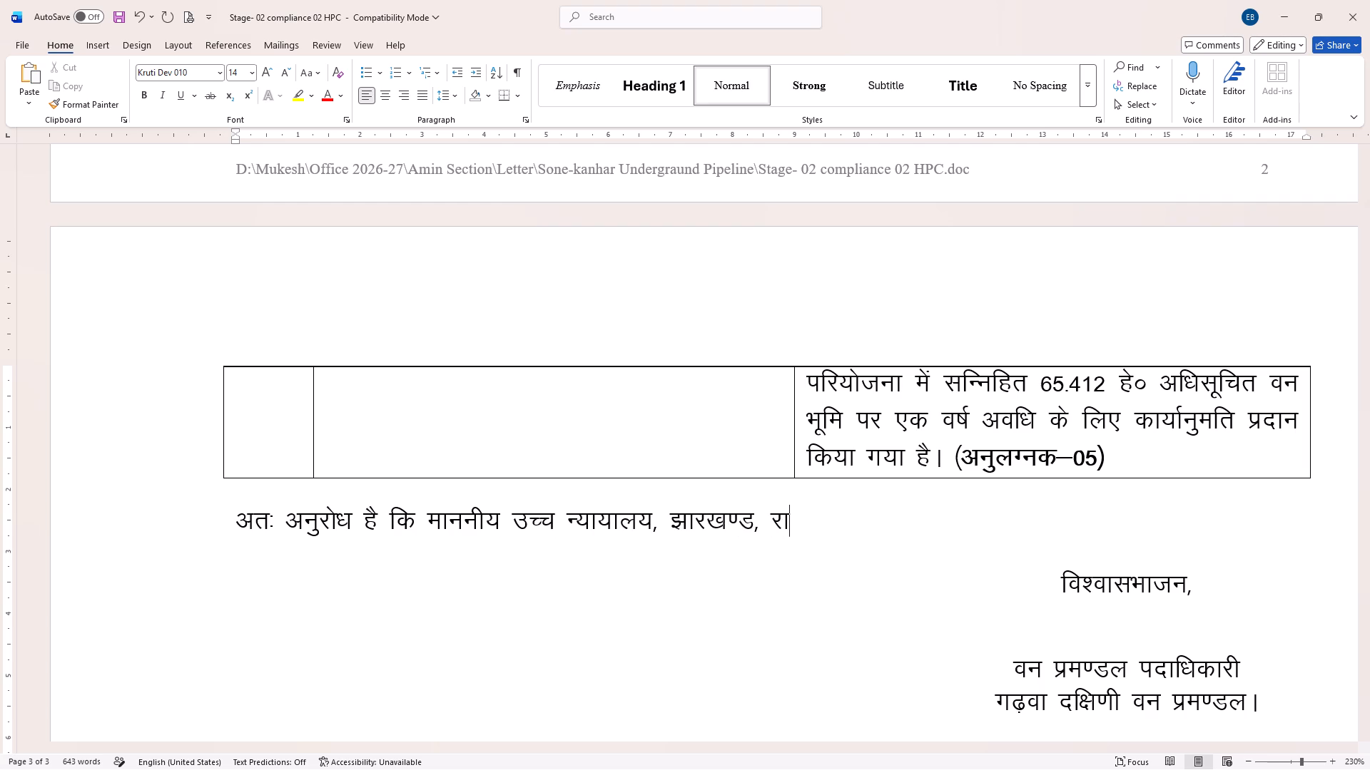
key("alt+0")
key("alt+1")
key("alt+6")
key("alt+1")
key("alt+6")
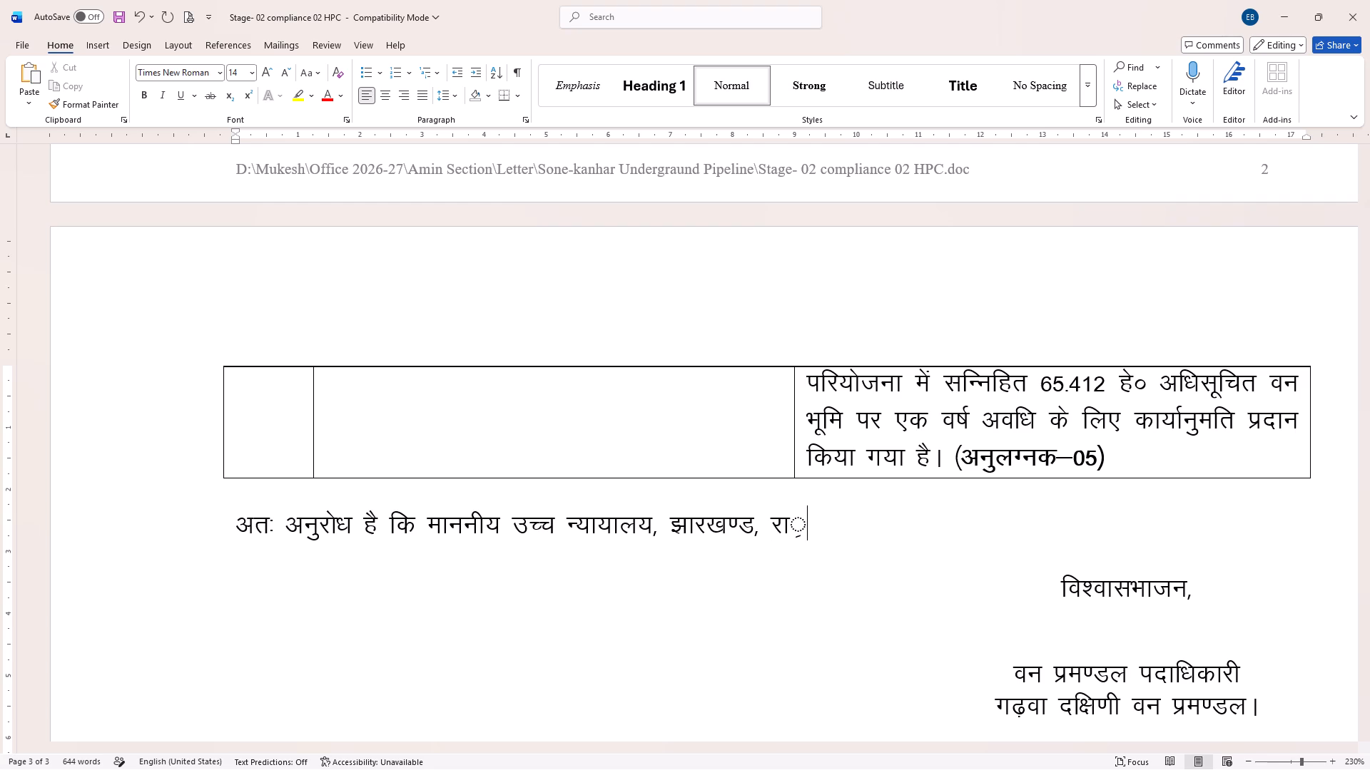
key("BackSpace")
key("alt+0")
key("alt+1")
key("alt+6")
key("alt+1")
key("BackSpace")
key("BackSpace")
key("k")
key("alt+0")
key("alt+1")
key("alt+6")
key("alt+1")
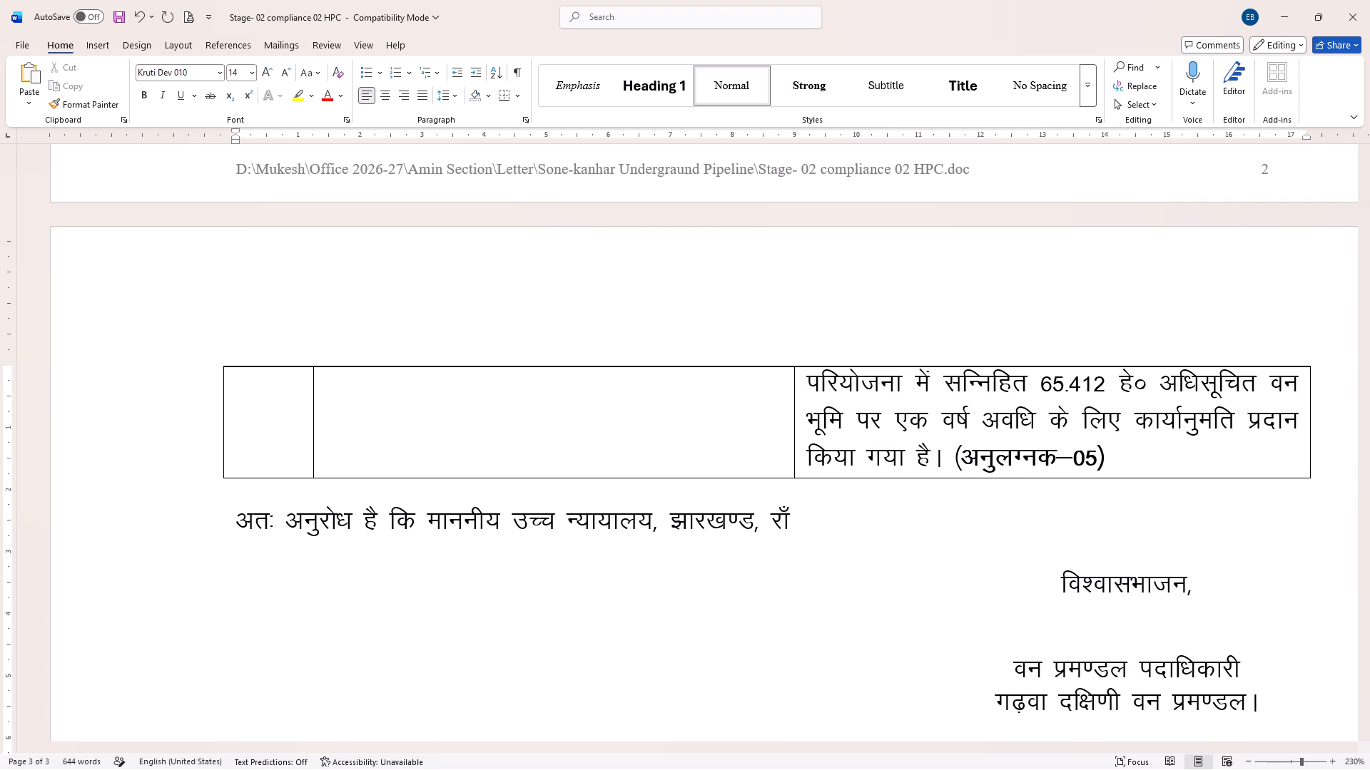
type("ph ds vkns")
type("\"kkuqlkj")
key("space")
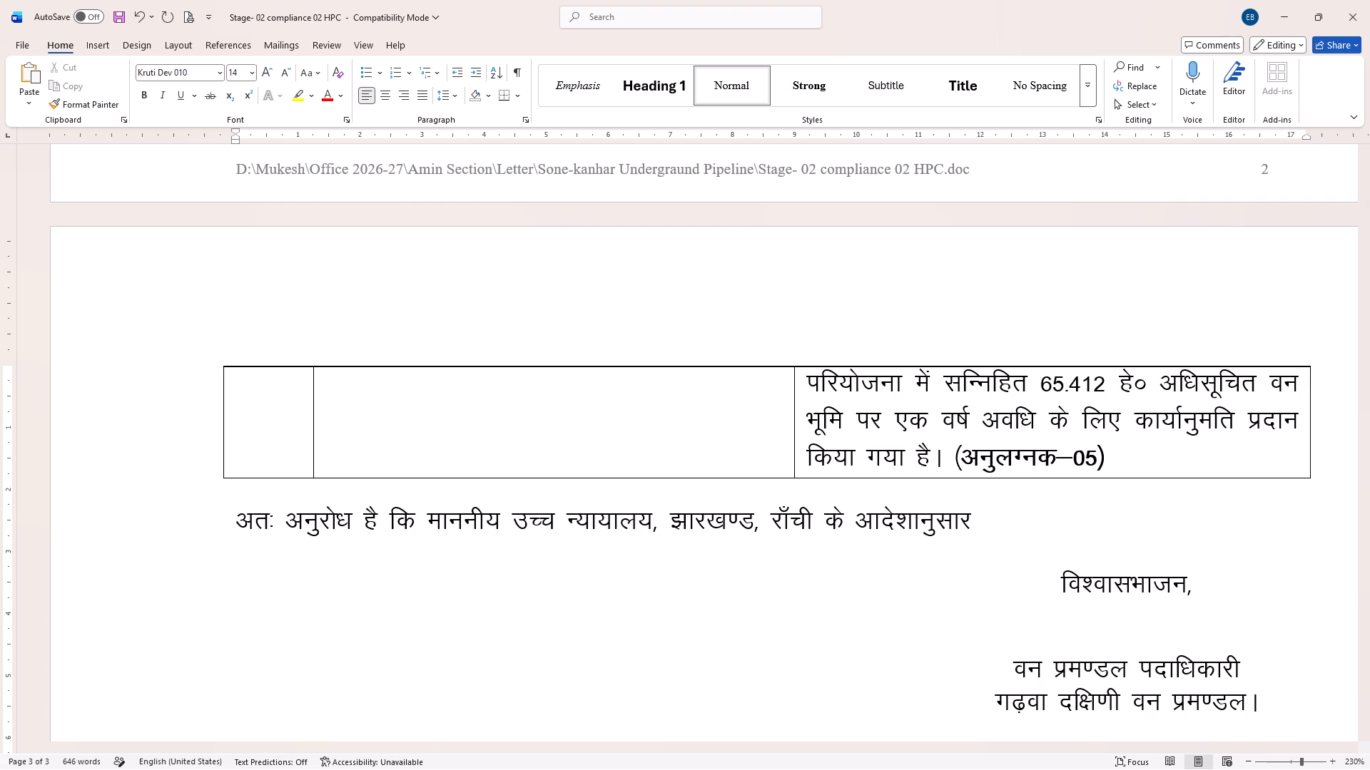
Extend the closing sentence after आदेशानुसार with गठित उच्च स्तरीय समिति.
type("xfBr")
key("space")
type("mPp v")
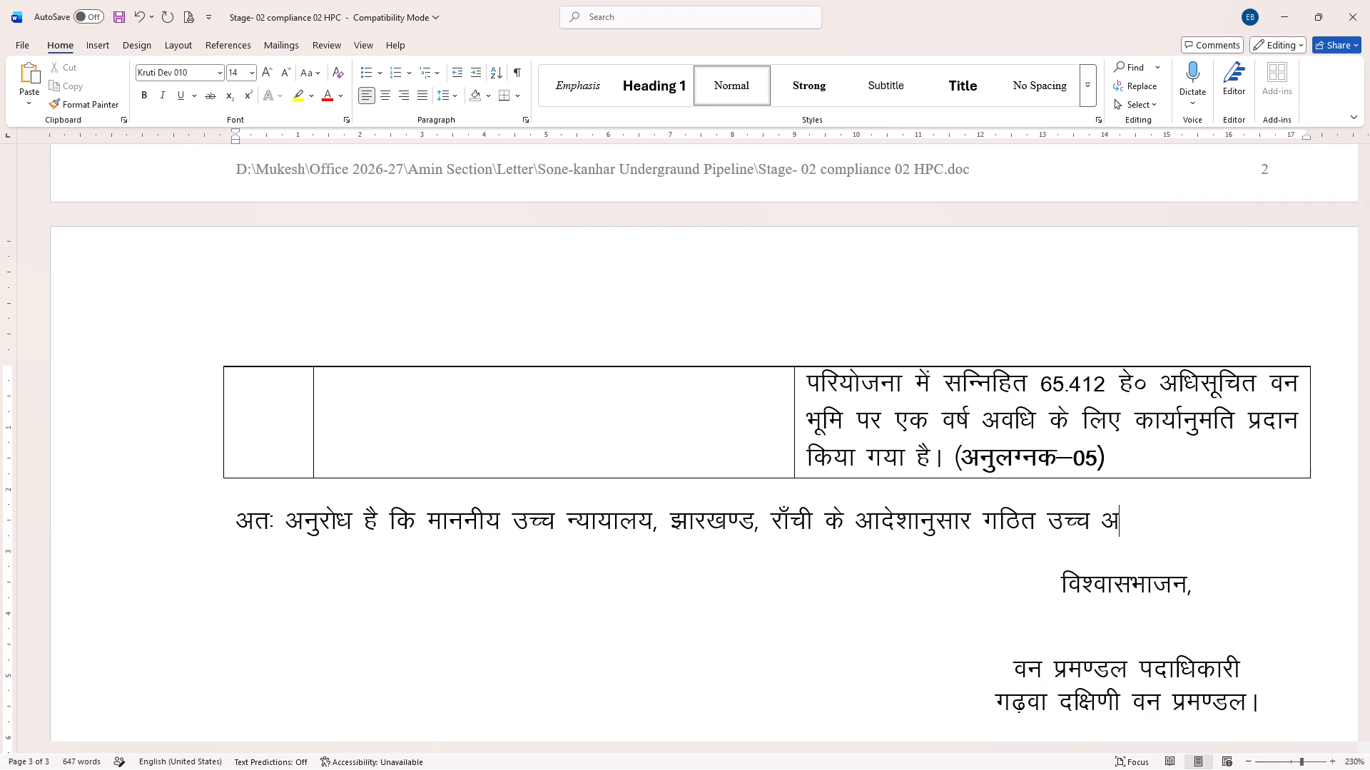
key("BackSpace")
type("Lrjh; lfefr;ksa")
key("space")
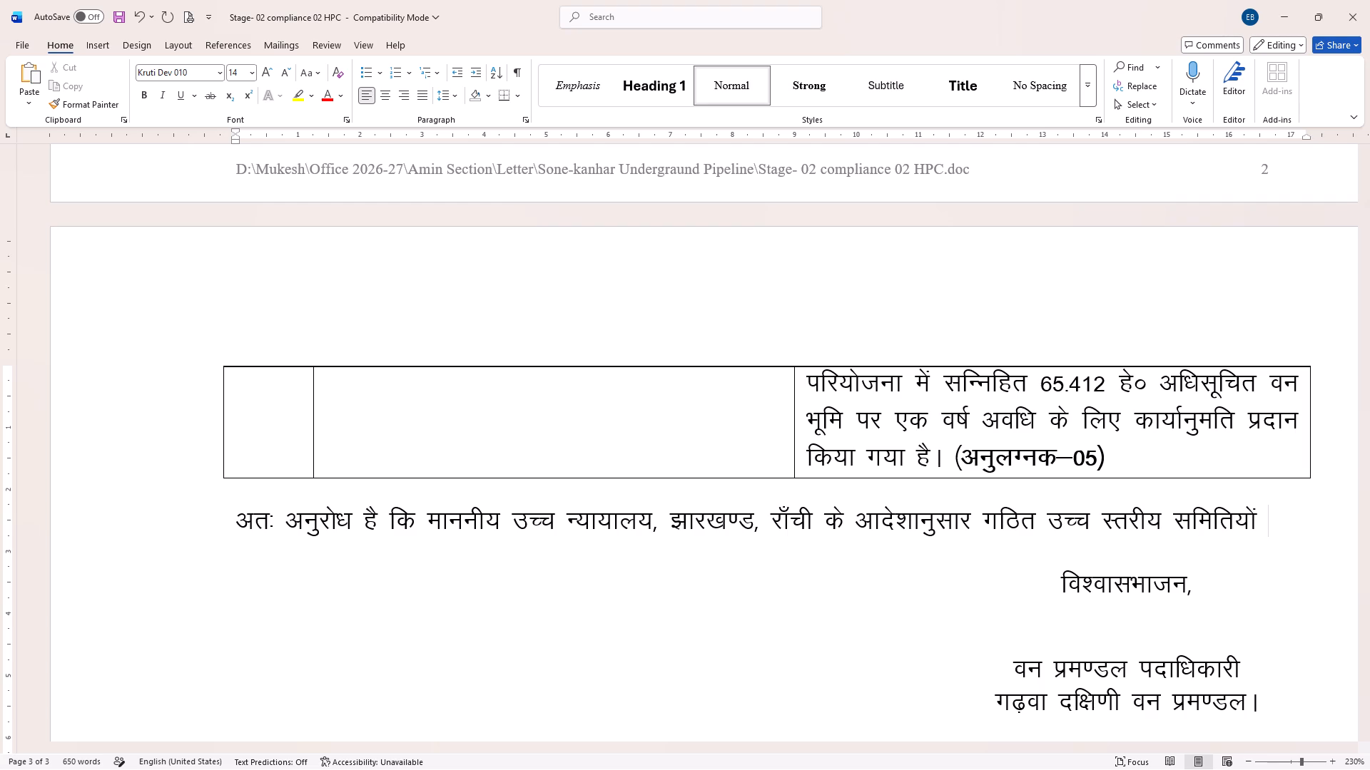
key("BackSpace")
key("BackSpace")
key("BackSpace")
key("BackSpace")
key("BackSpace")
key("space")
Add में वृक्षों after समिति in the closing paragraph.
type("esa o")
key("grave")
key("BackSpace")
key("BackSpace")
type("{kksa")
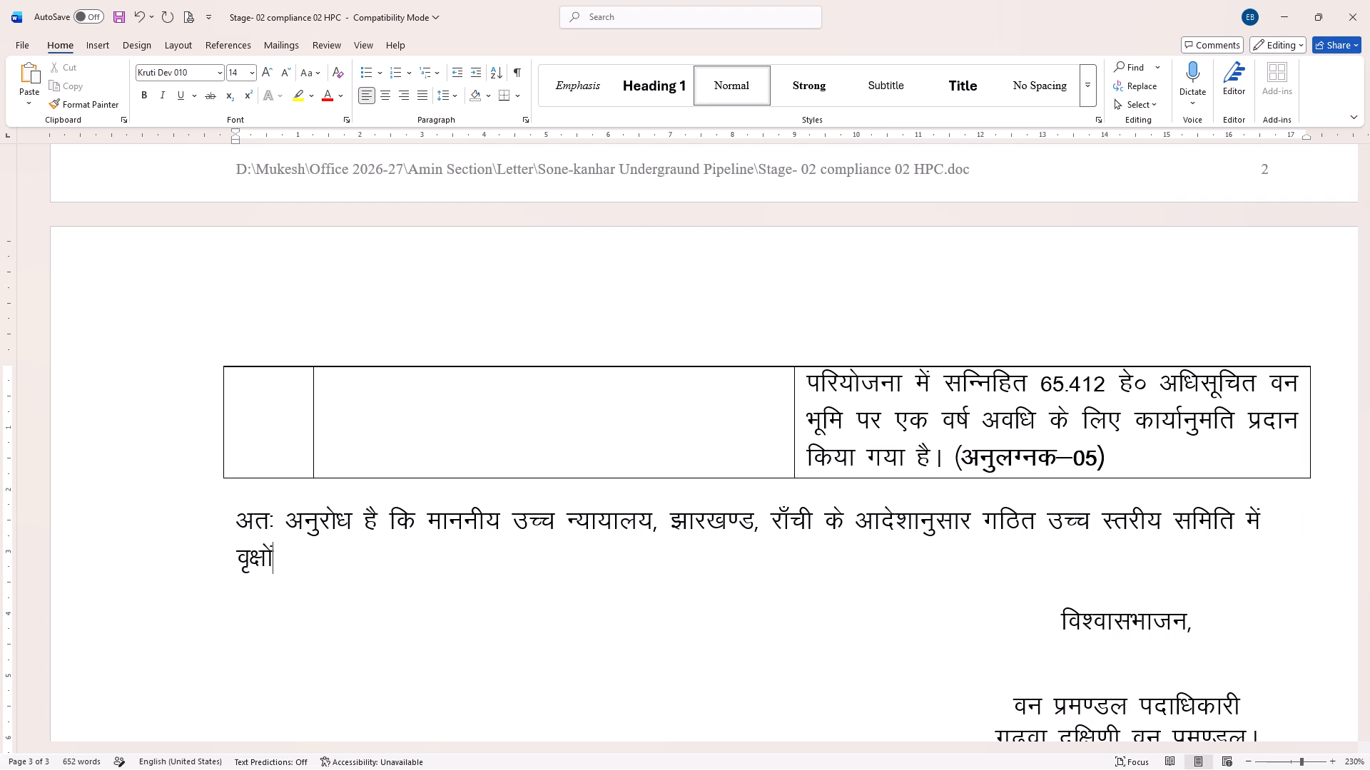
key("space")
Finish the closing paragraph with के पातन हेतु प्रस्ताव रखने की कृपा की जाय। and save the document.
type("ds")
key("space")
key("BackSpace")
key("BackSpace")
type("s ikru gsrq")
key("space")
type("izLrko j[kus dh d`ik dh tk;")
key("Menu")
key("a")
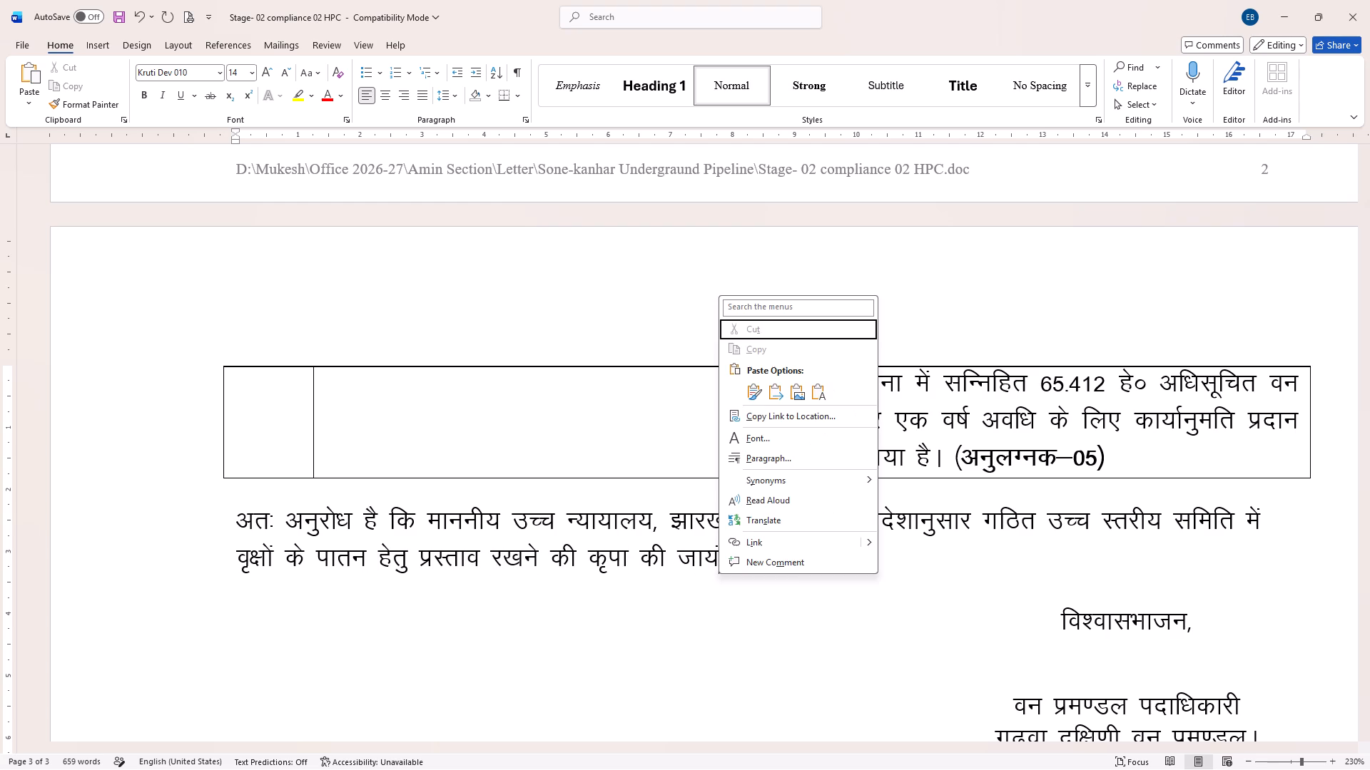
left_click(741, 643)
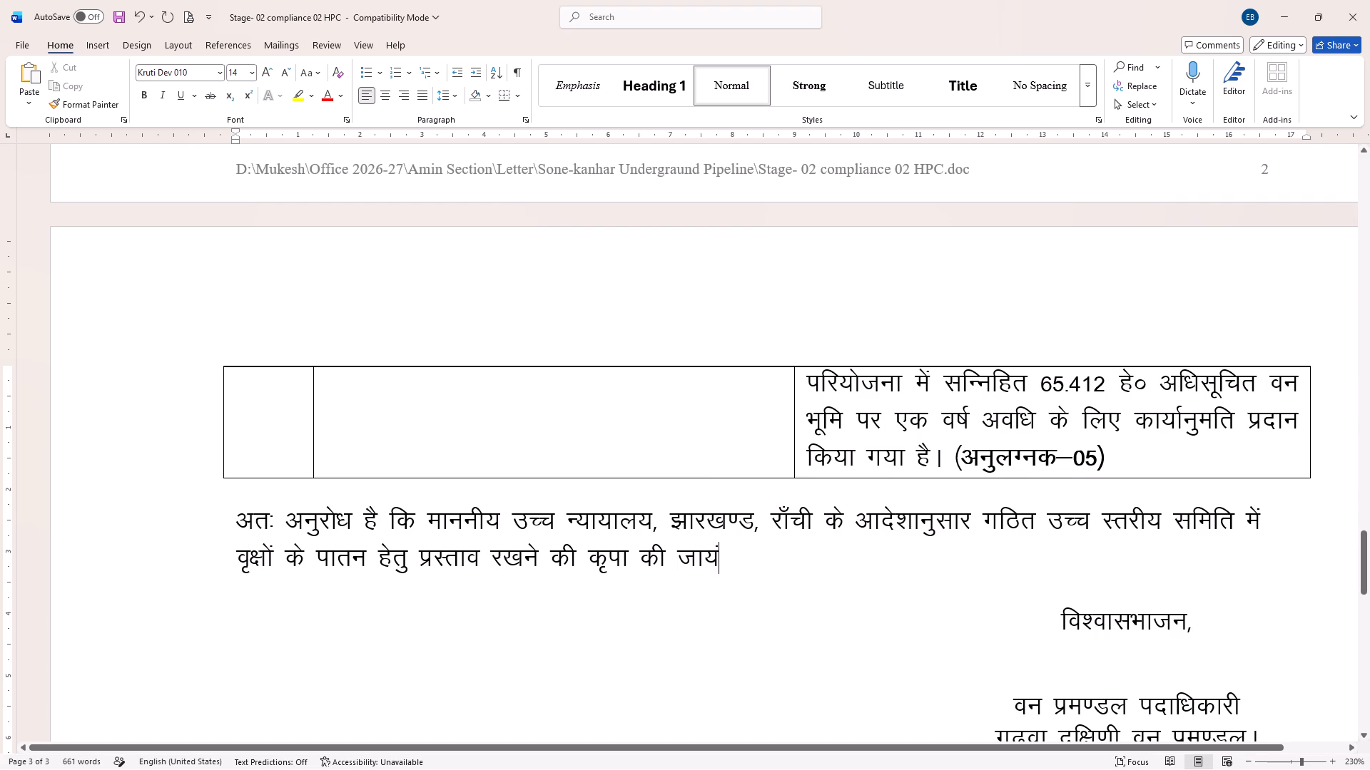
key("BackSpace")
key("shift+a")
key("ctrl+s")
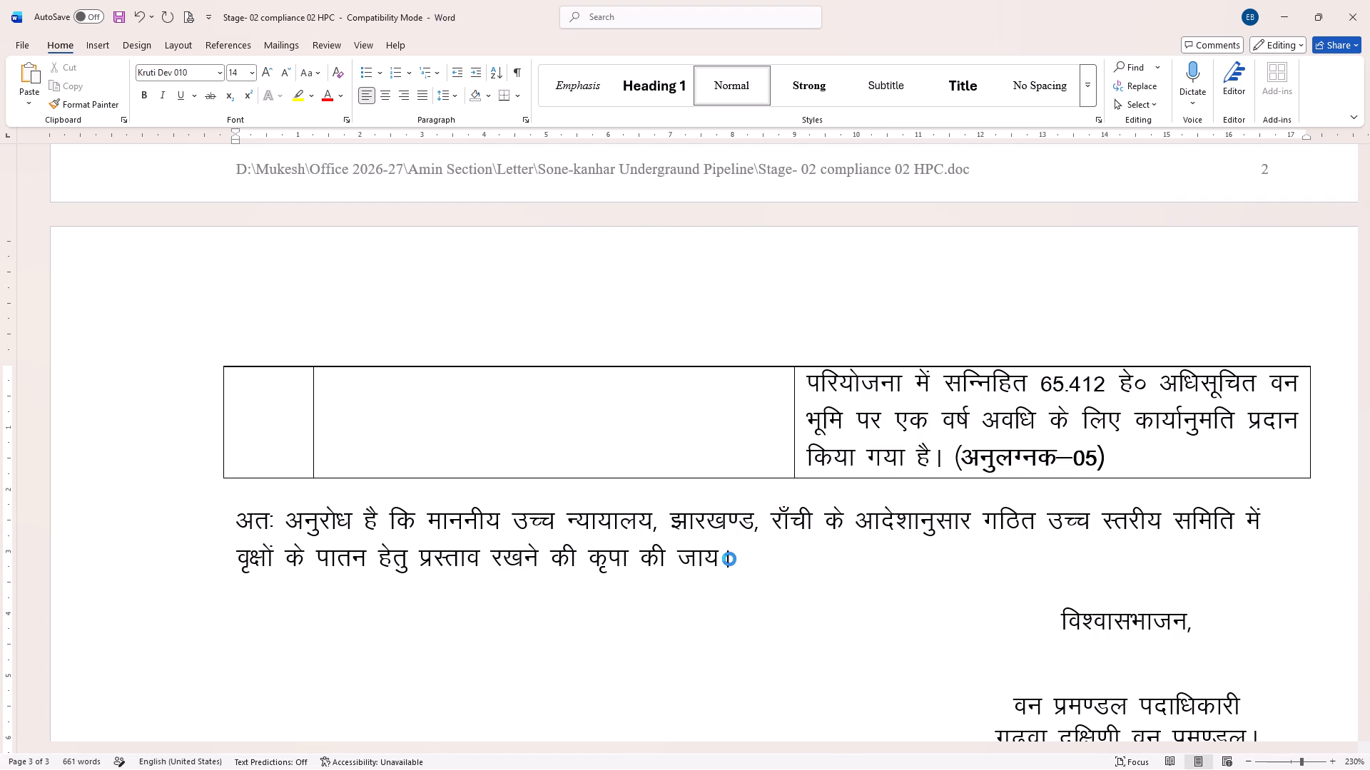
key("ctrl+s")
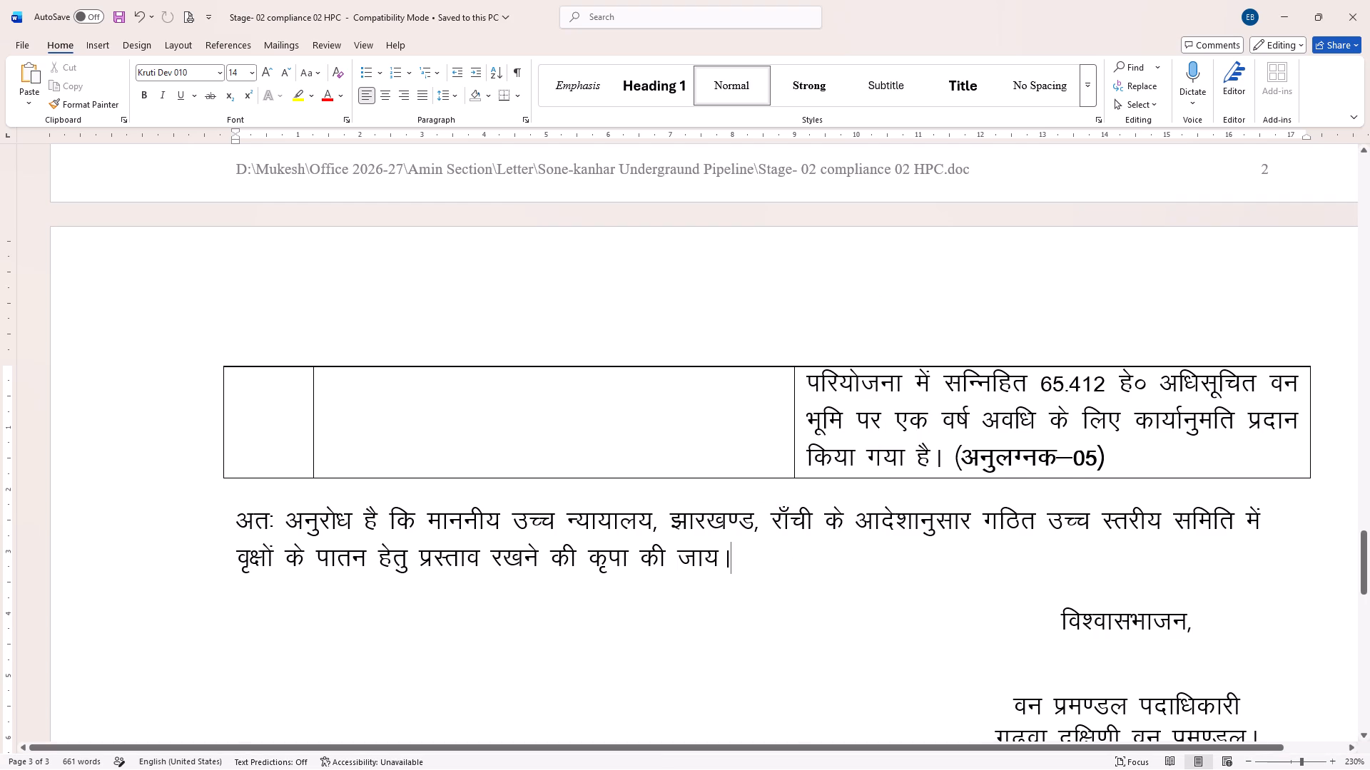
Indent the closing paragraph's first line by about 2.5 cm, matching the letter's body paragraphs, and save the document.
left_click(238, 520)
scroll(310, 343, "up", 2)
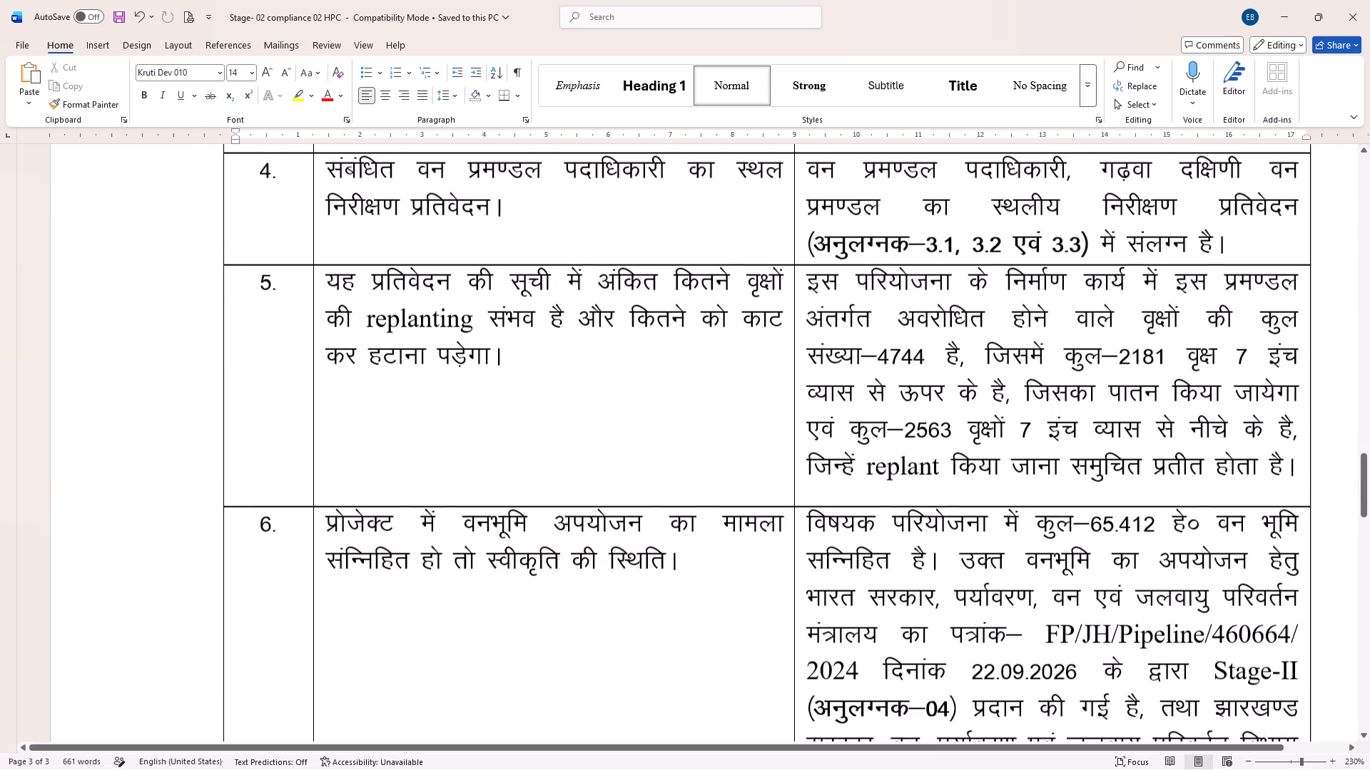
scroll(315, 336, "up", 7)
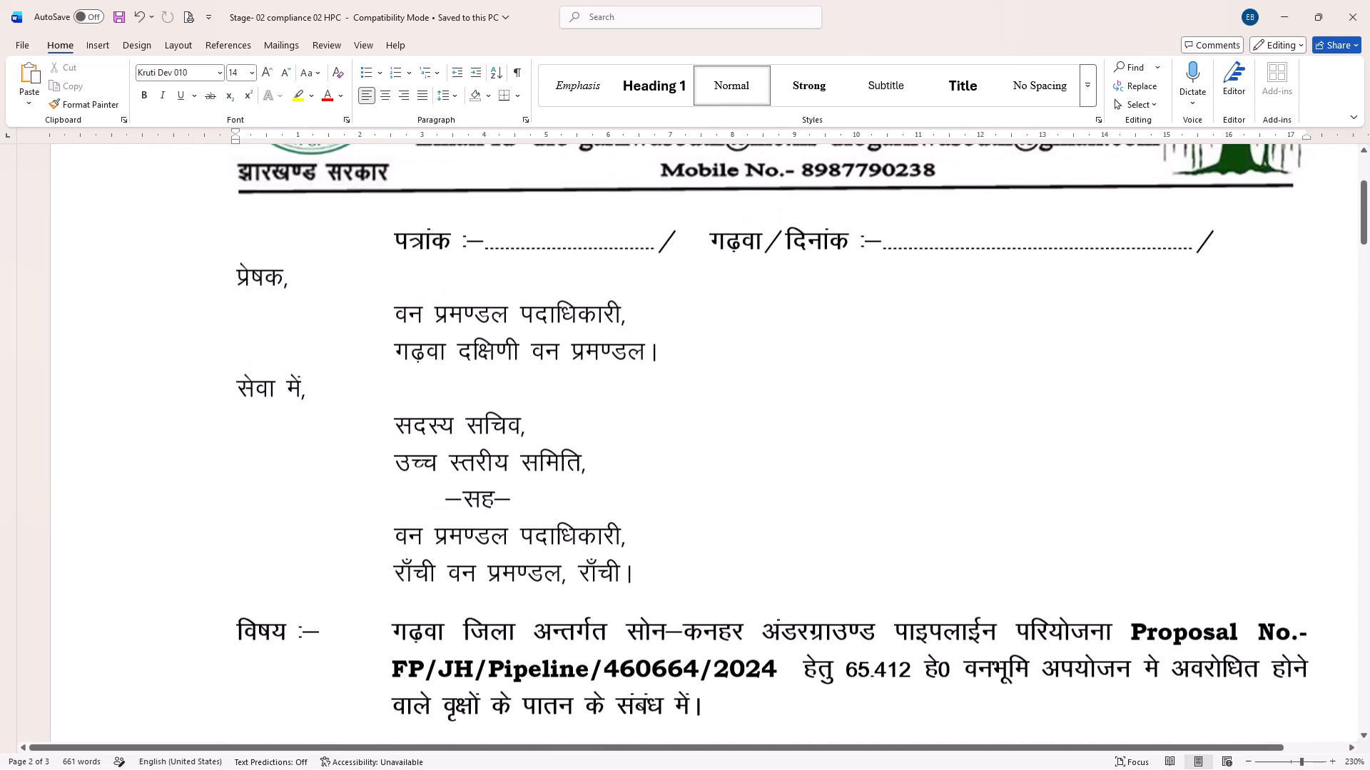
scroll(318, 332, "down", 1)
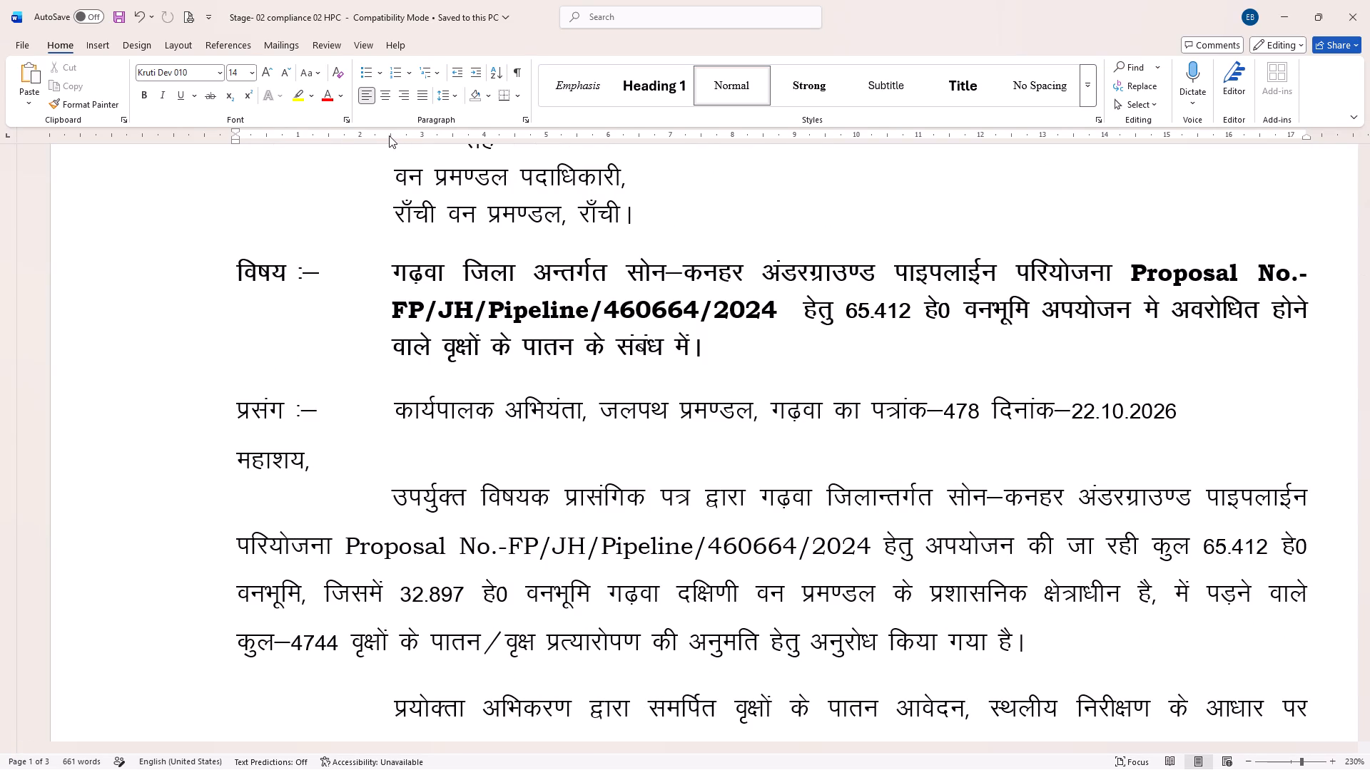
left_click_drag(237, 130, 334, 180)
left_click_drag(334, 180, 394, 181)
scroll(505, 488, "down", 1)
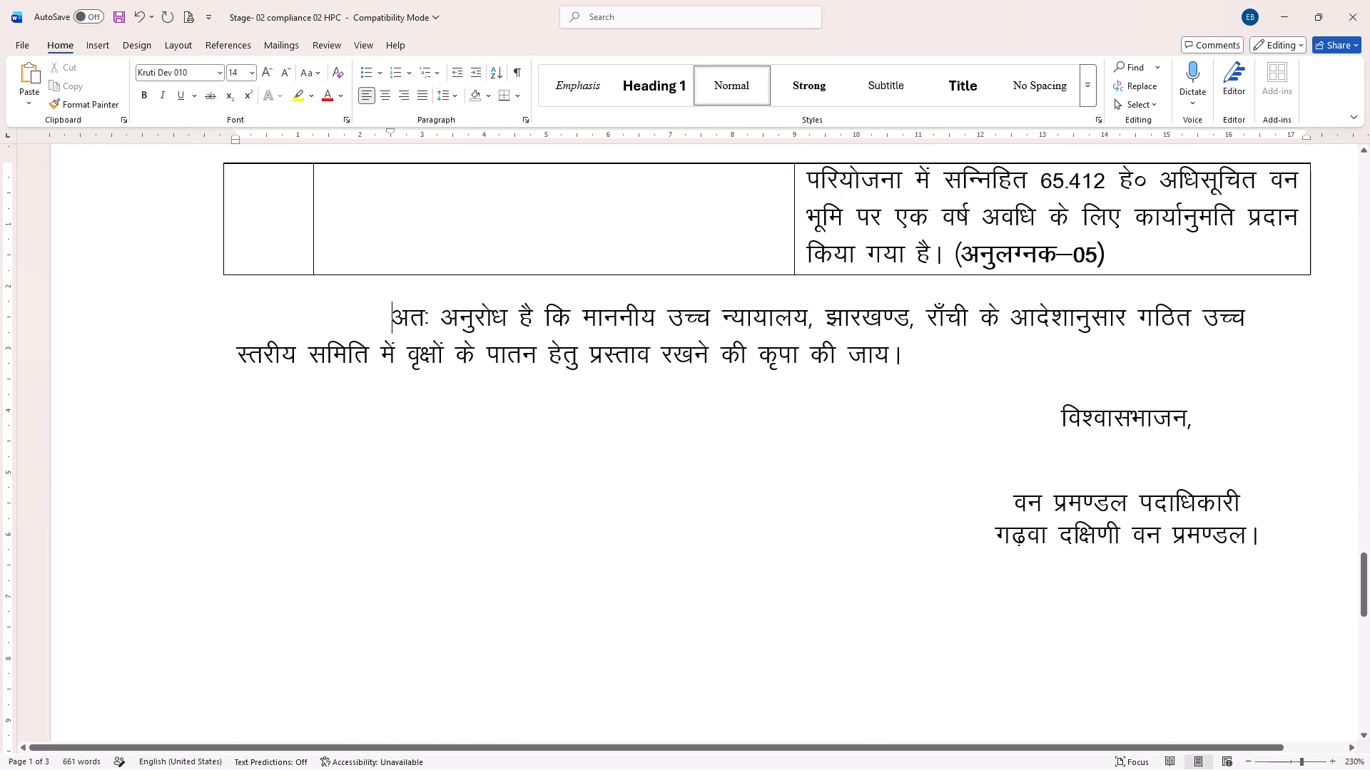
left_click(731, 359)
key("ctrl+s")
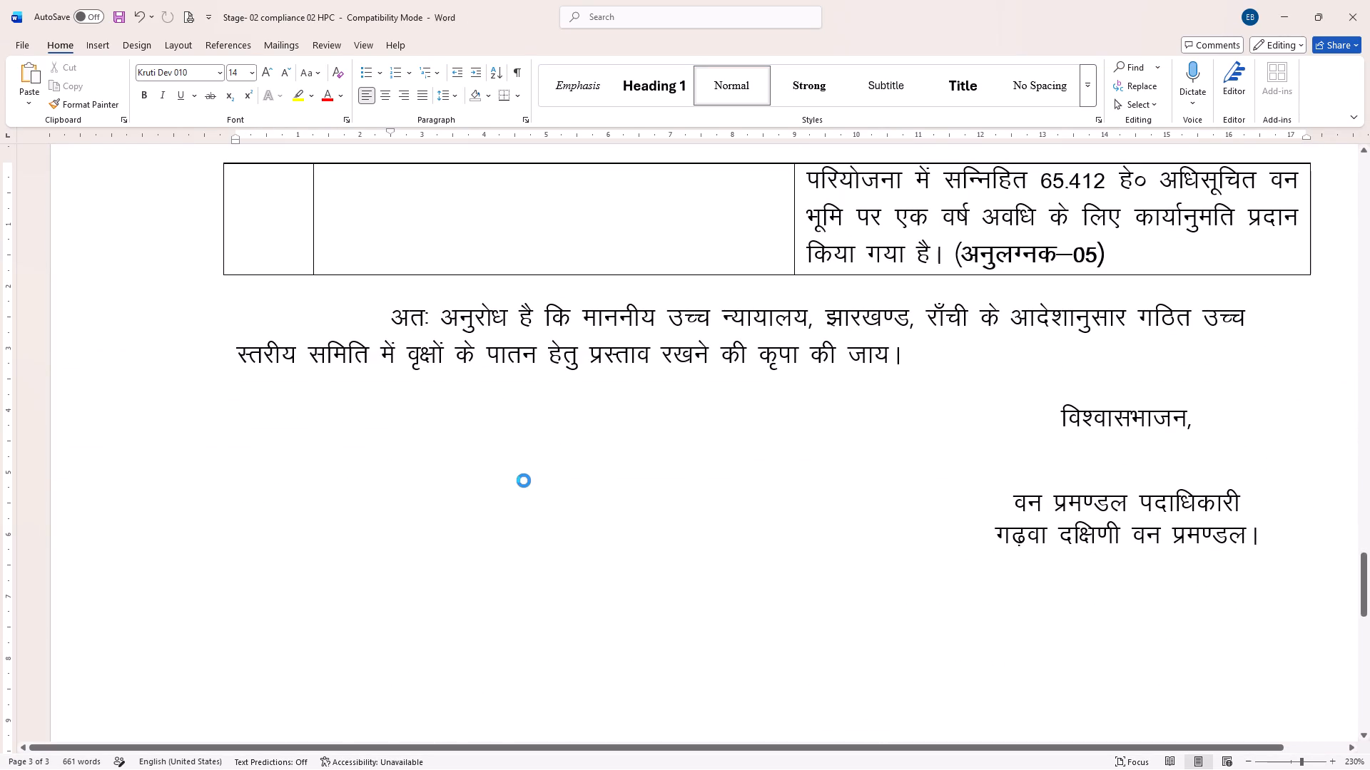
key("ctrl+s")
Set the closing paragraph's line spacing to 1.5 and save the document.
left_click(853, 327)
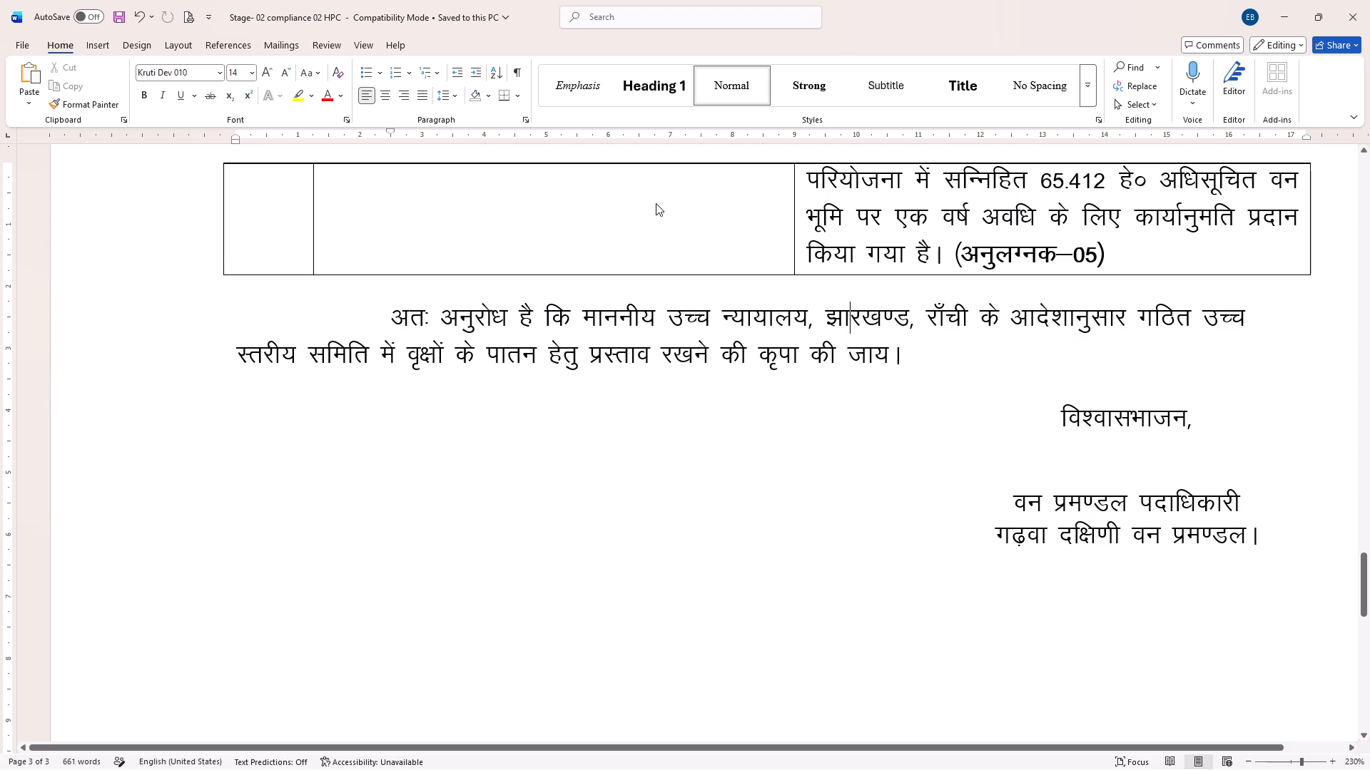
left_click(711, 344)
left_click(460, 92)
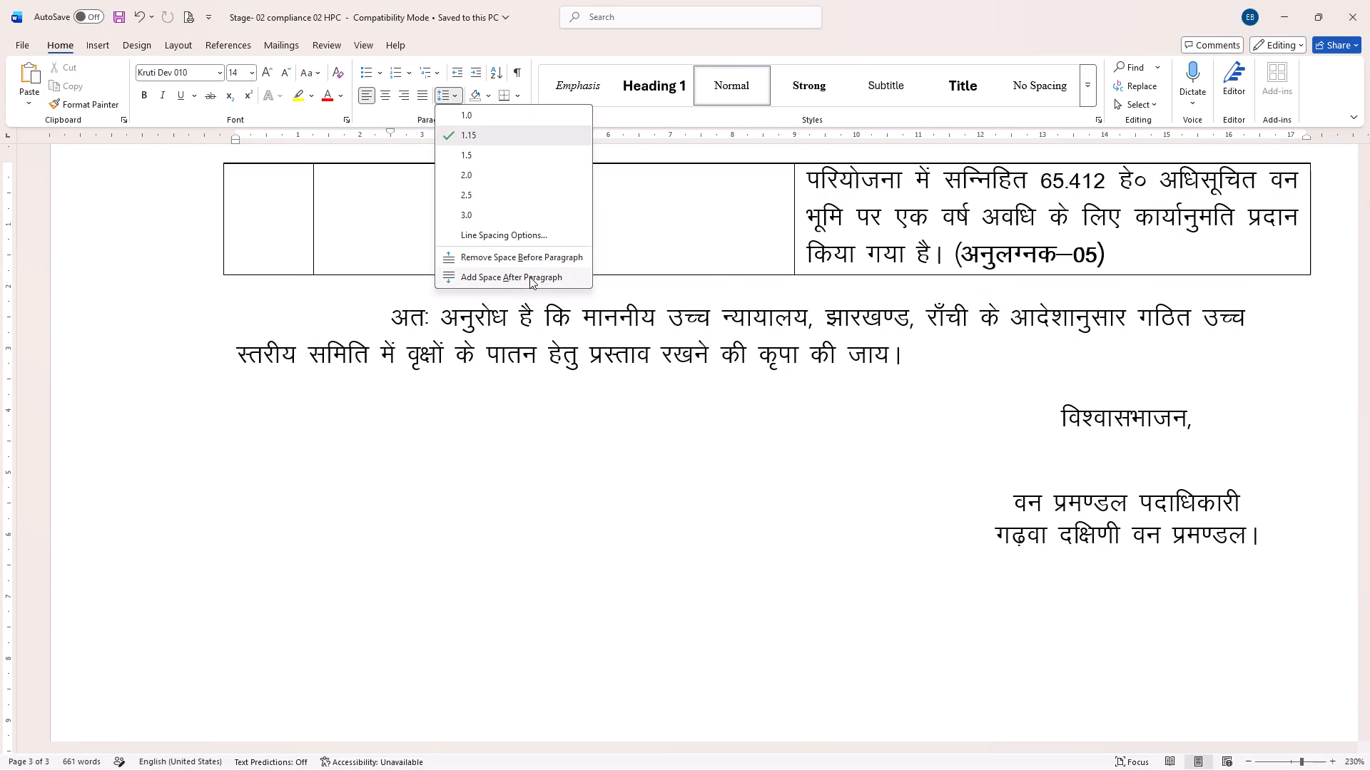
left_click(463, 157)
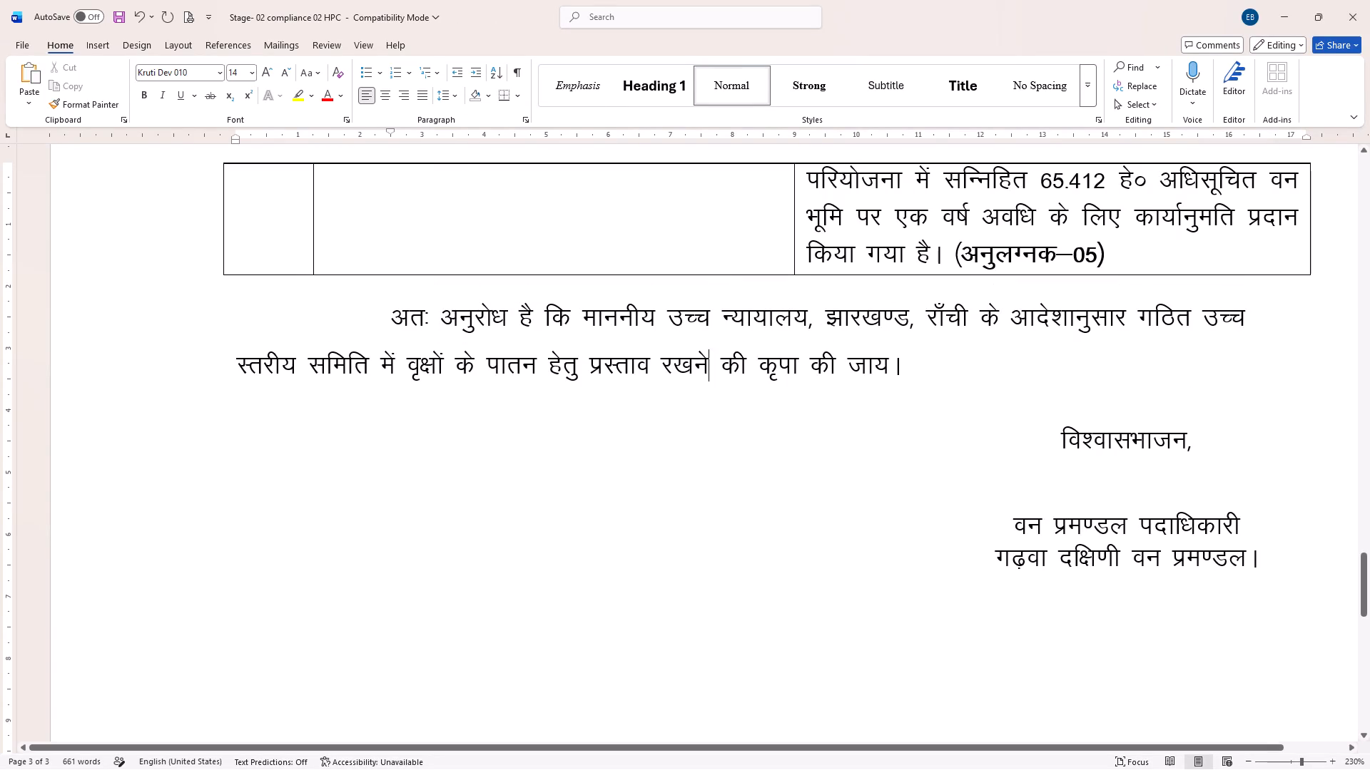
left_click(631, 371)
key("ctrl+s")
key("ctrl+s")
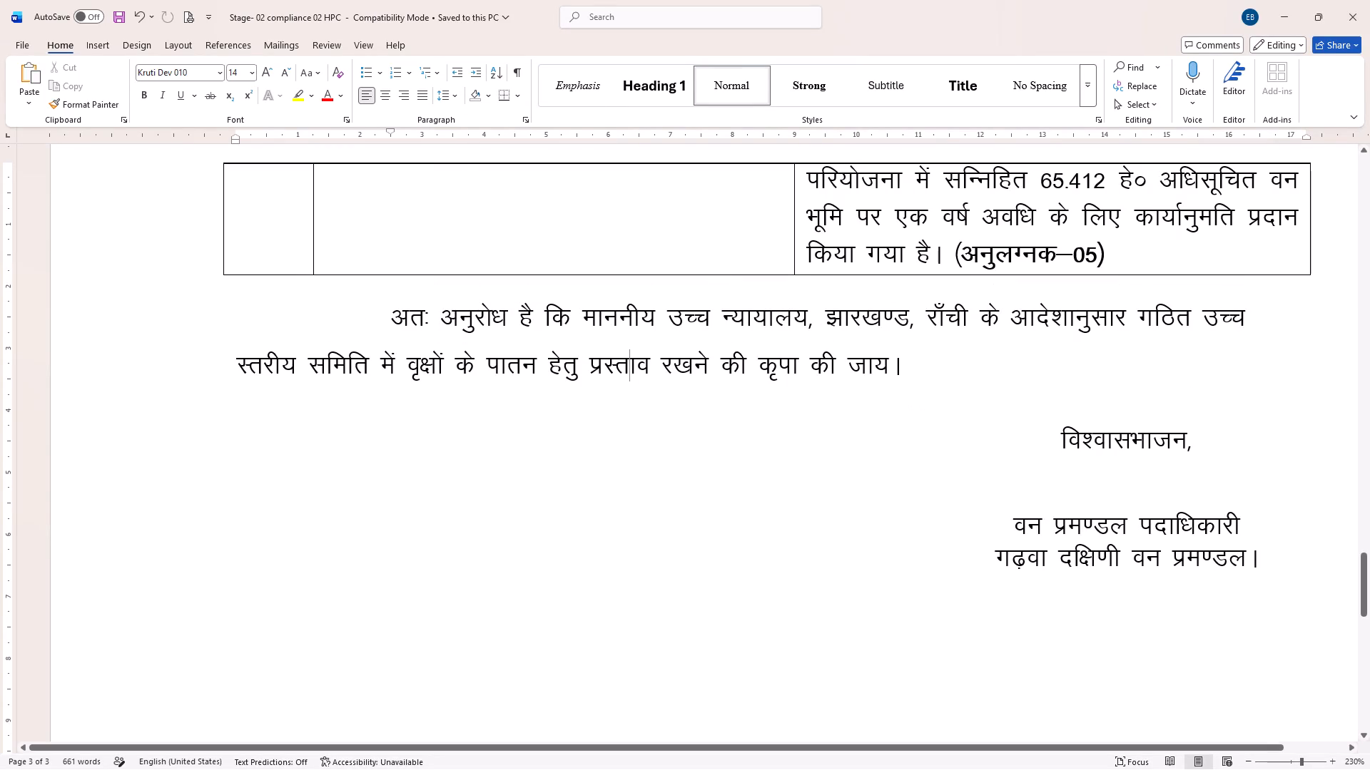
Enlarge the blank signature line between विश्वासभाजन and वन प्रमण्डल पदाधिकारी to font size 20 and save the document.
left_click(1096, 454)
left_click(1093, 498)
key("ctrl+shift+period")
key("ctrl+shift+period")
key("Left")
key("Right")
key("ctrl+shift+Right")
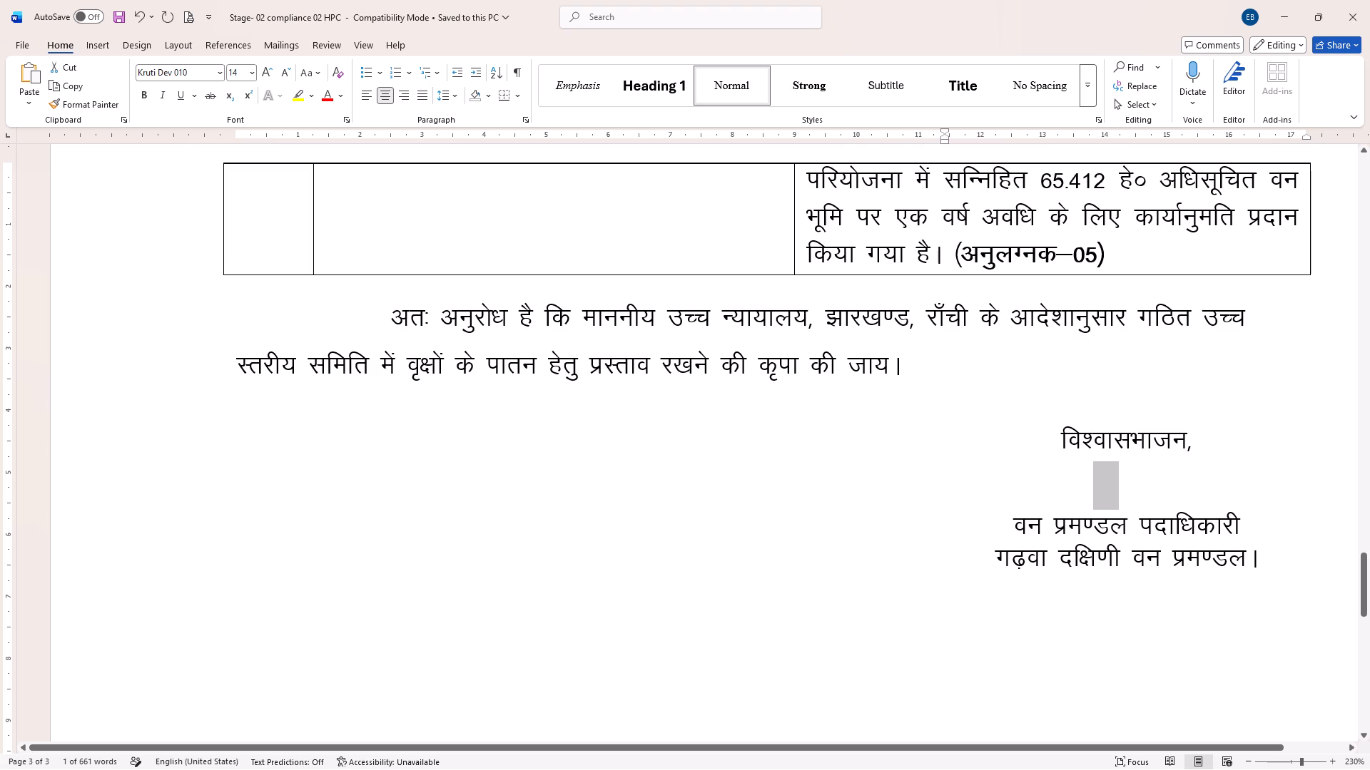
key("ctrl+shift+period")
key("ctrl+shift+period")
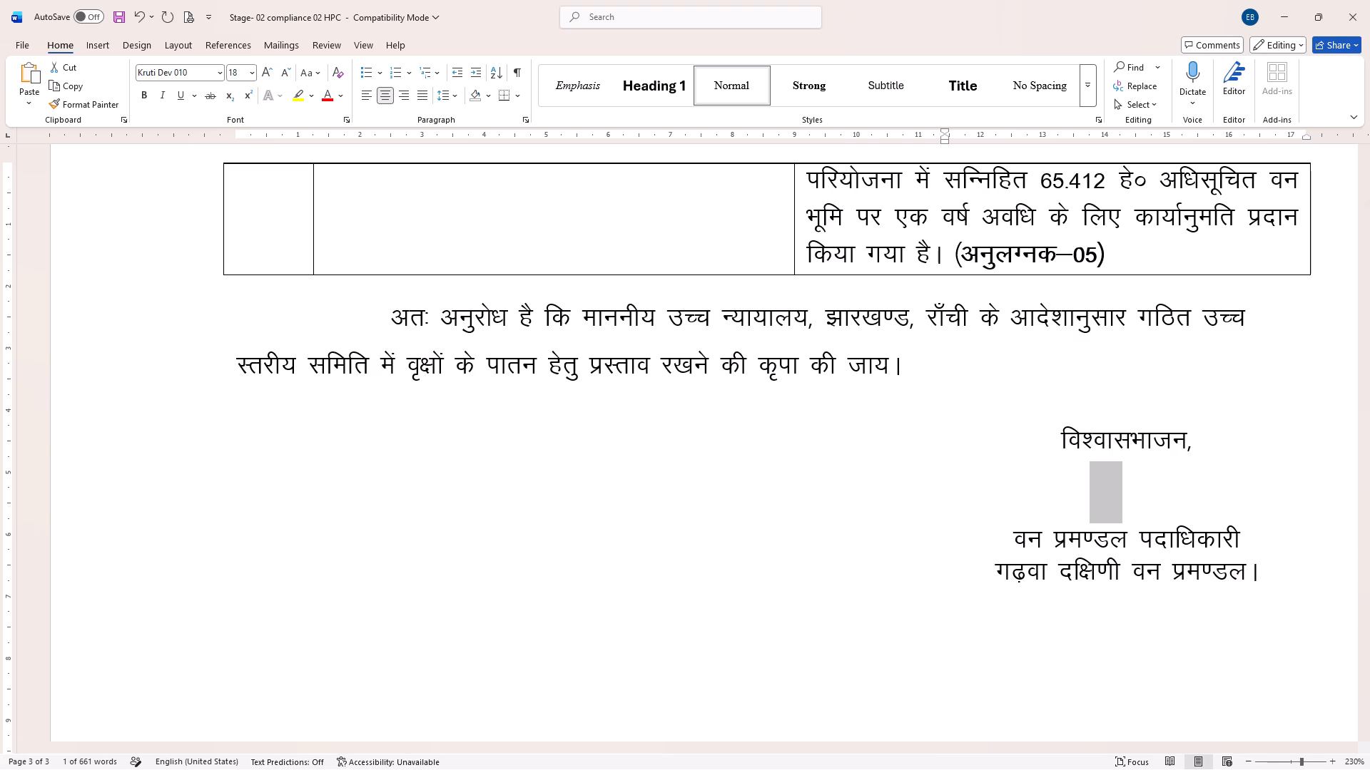
key("ctrl+shift+period")
key("ctrl+s")
key("ctrl+s")
key("ctrl+s")
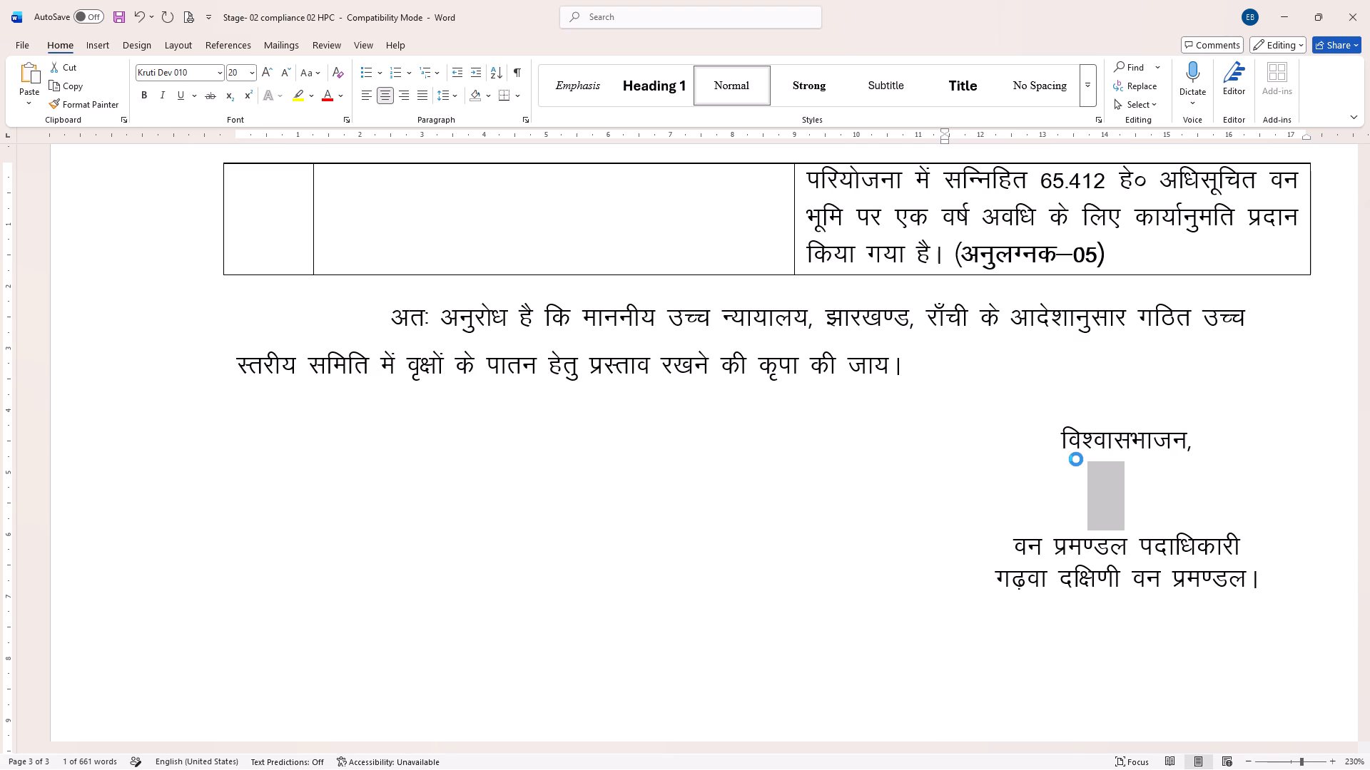
Deselect the blank signature line, return to the end of the closing paragraph, and save the letter.
left_click(1013, 451)
left_click(1023, 409)
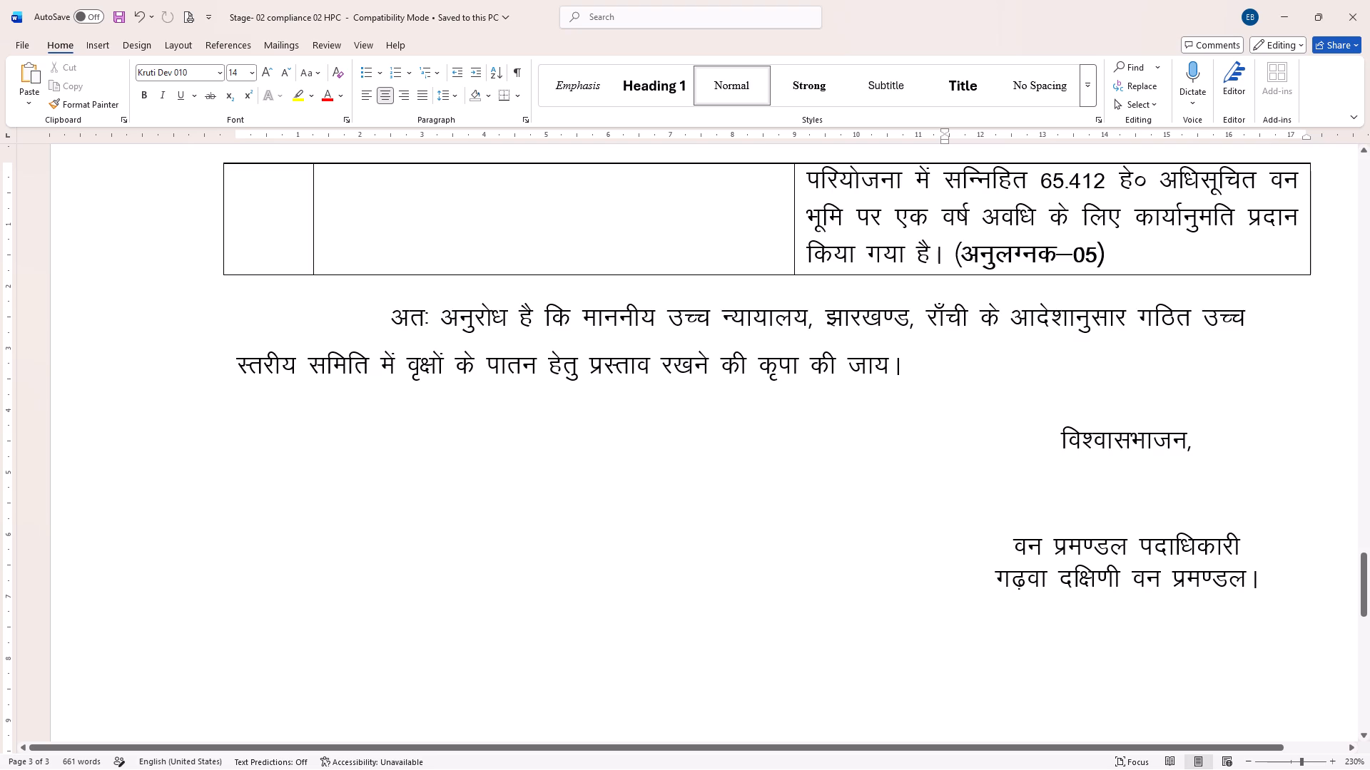
key("Up")
key("Down")
key("Up")
key("ctrl+s")
Review the whole compliance letter from the letterhead through the compliance table to the signature block.
scroll(1016, 406, "up", 2)
scroll(885, 396, "up", 8)
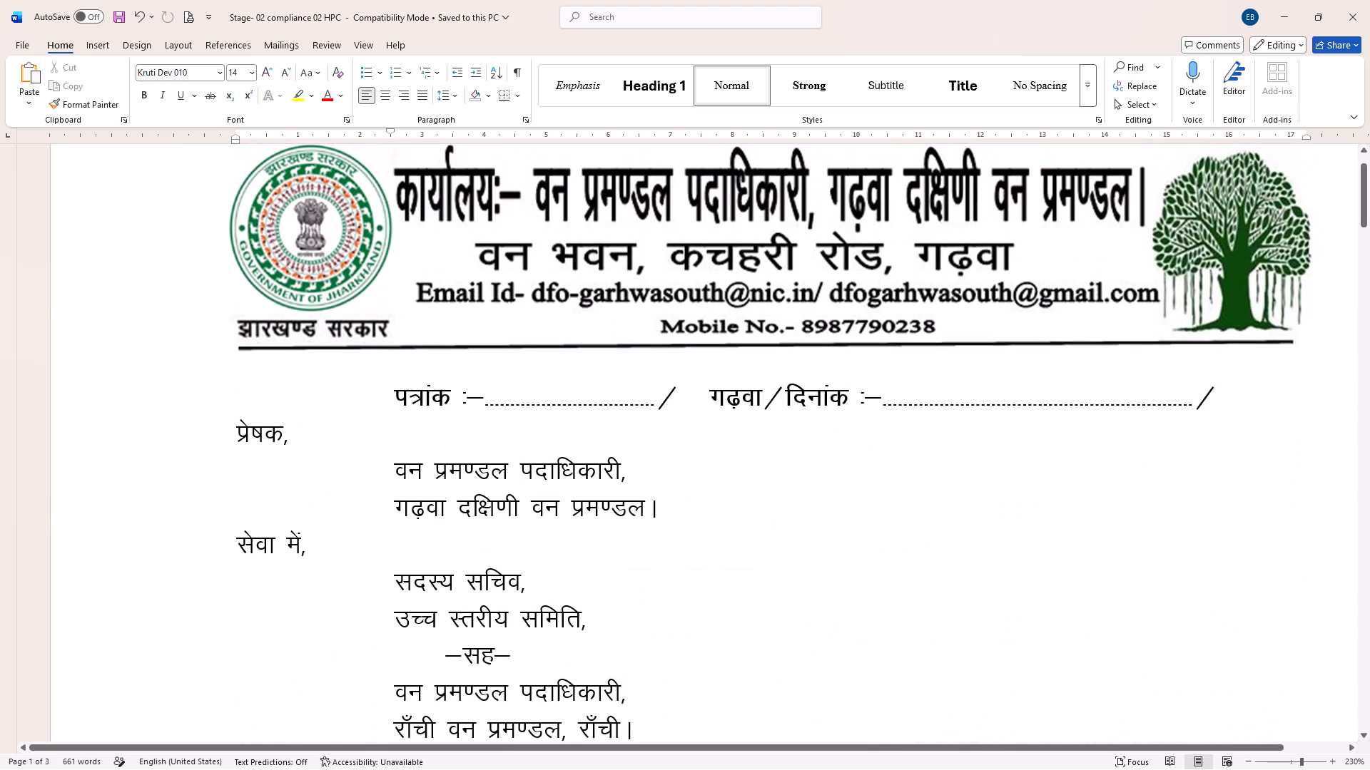
scroll(664, 348, "up", 2)
scroll(664, 348, "down", 2)
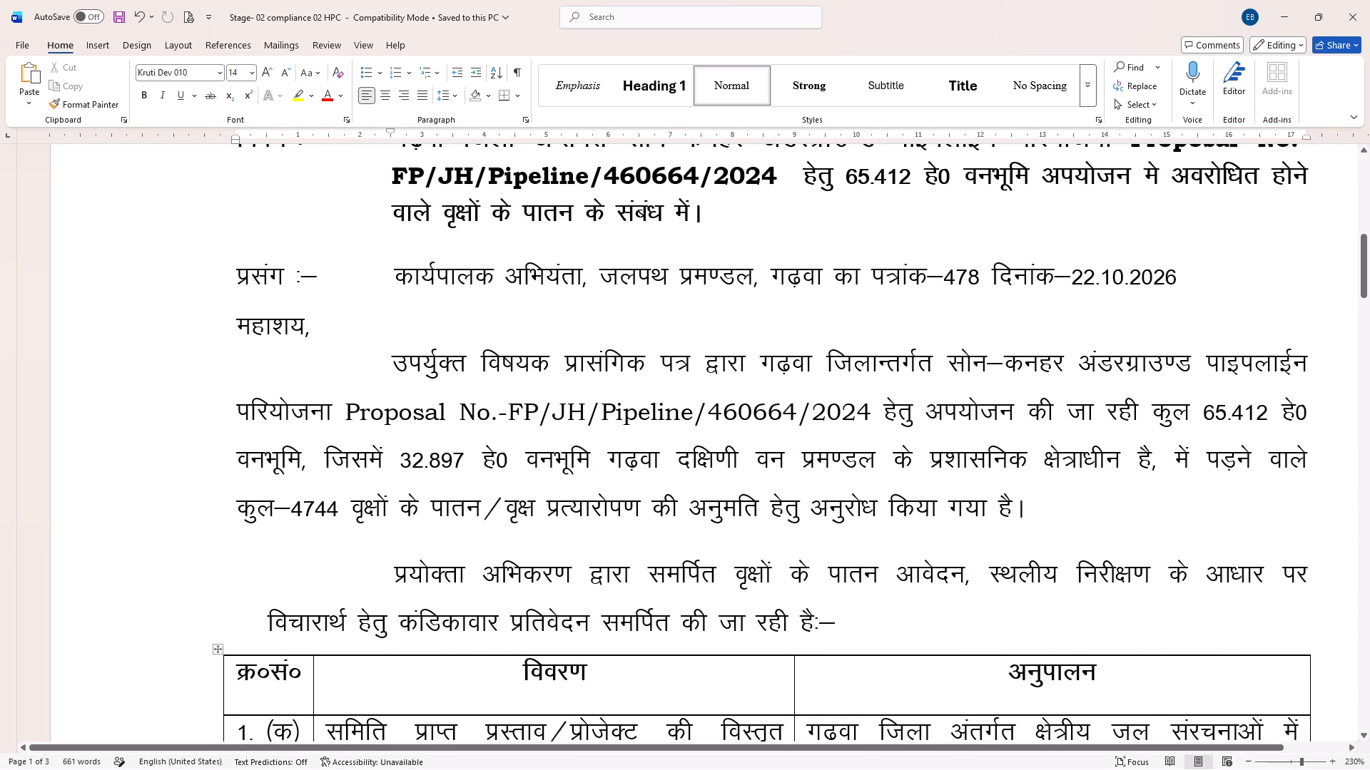
scroll(583, 475, "down", 1)
scroll(967, 427, "down", 3)
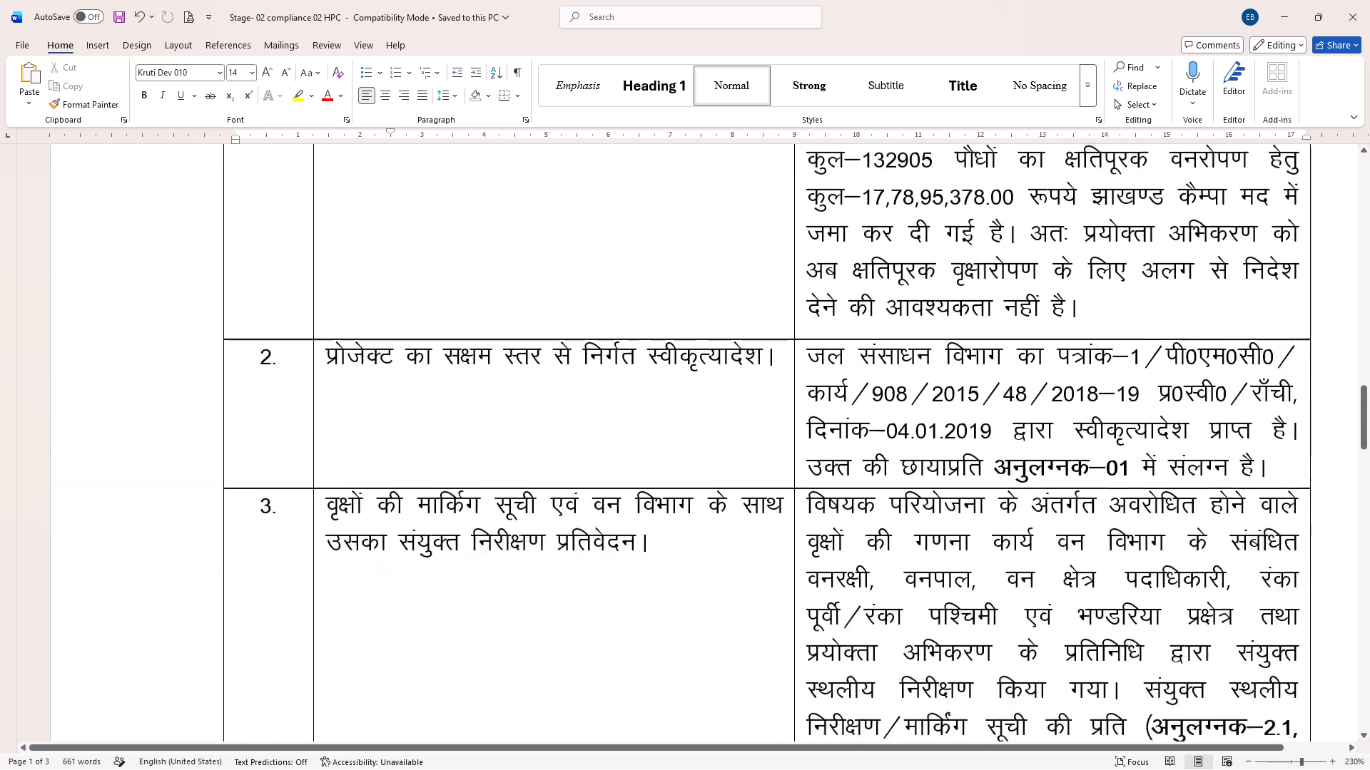
scroll(969, 428, "down", 6)
scroll(969, 428, "up", 2)
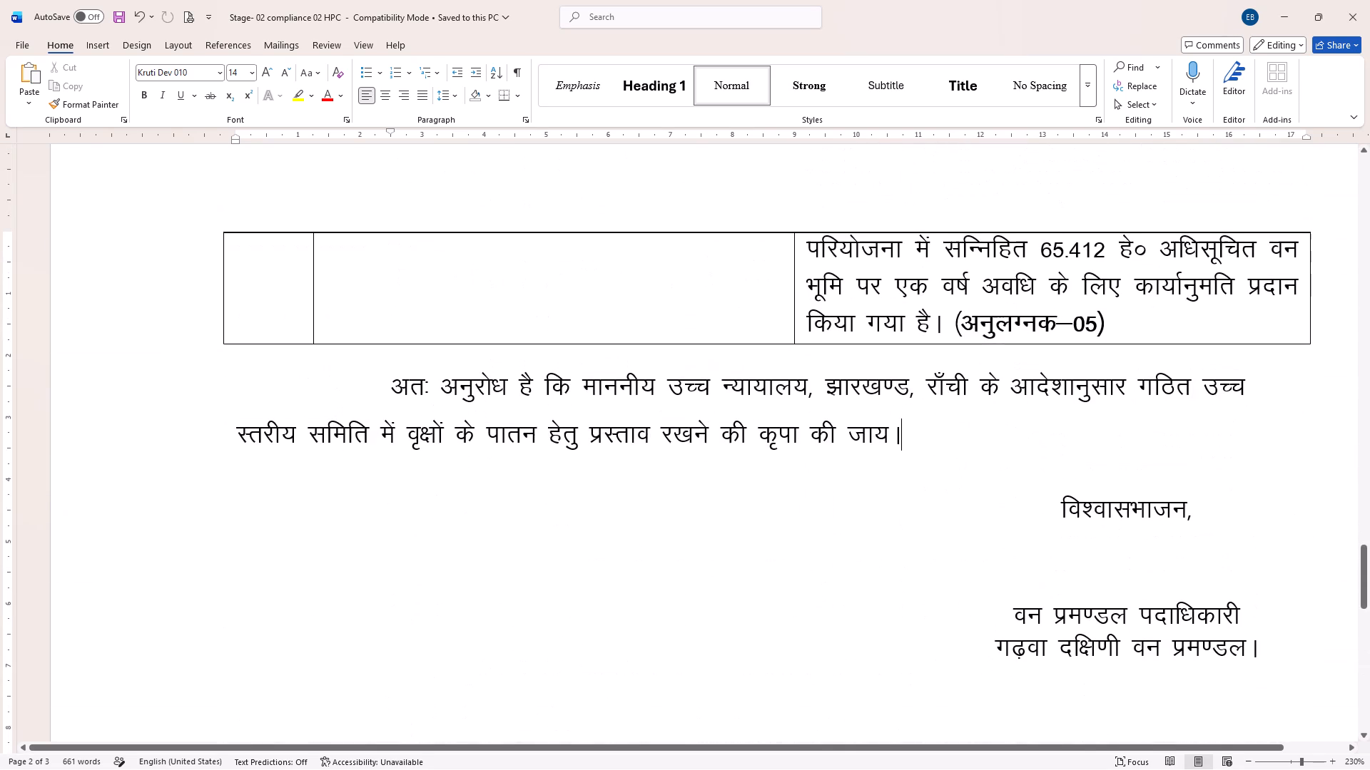
Save the Stage-02 compliance letter and close it.
key("ctrl+s")
key("ctrl+s")
left_click(1363, 11)
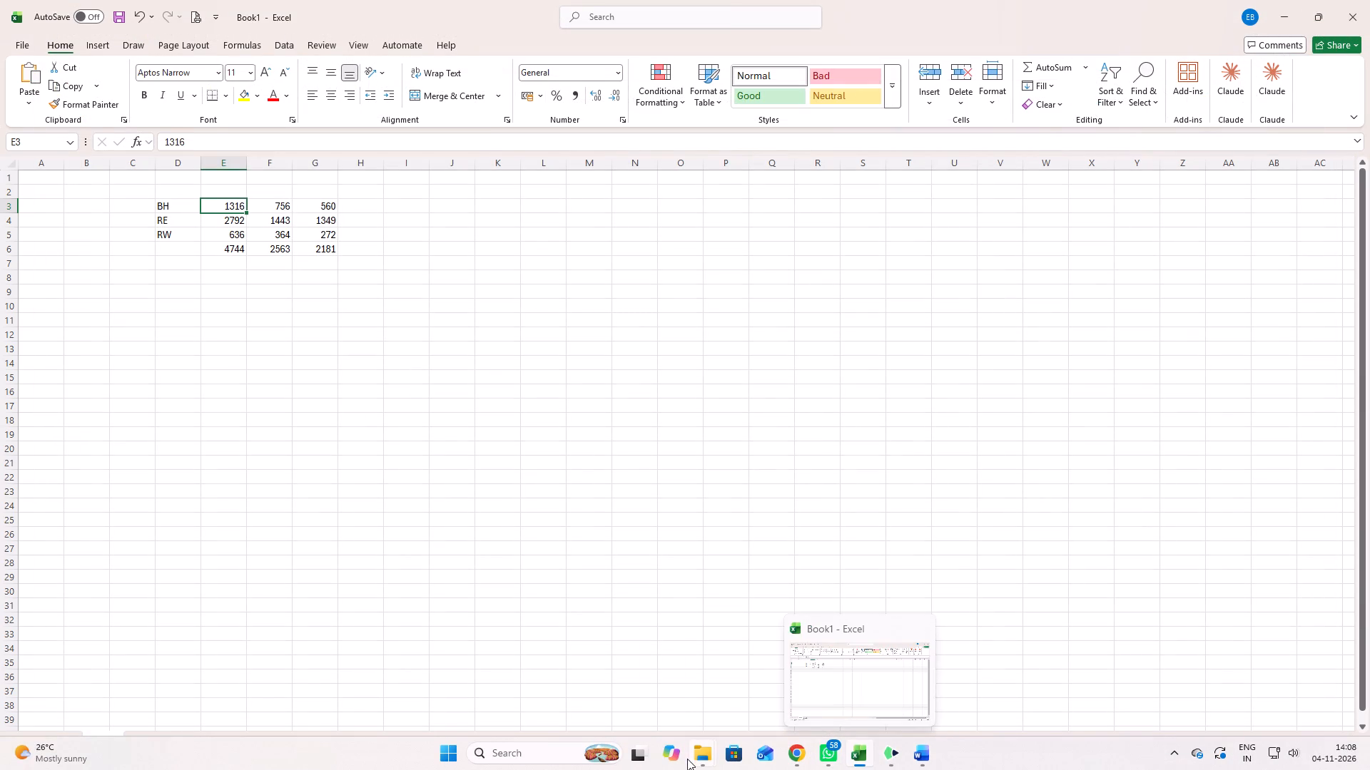
Switch to File Explorer, safely eject the HP v236w (G:) drive, and dismiss the removal notification.
left_click(776, 662)
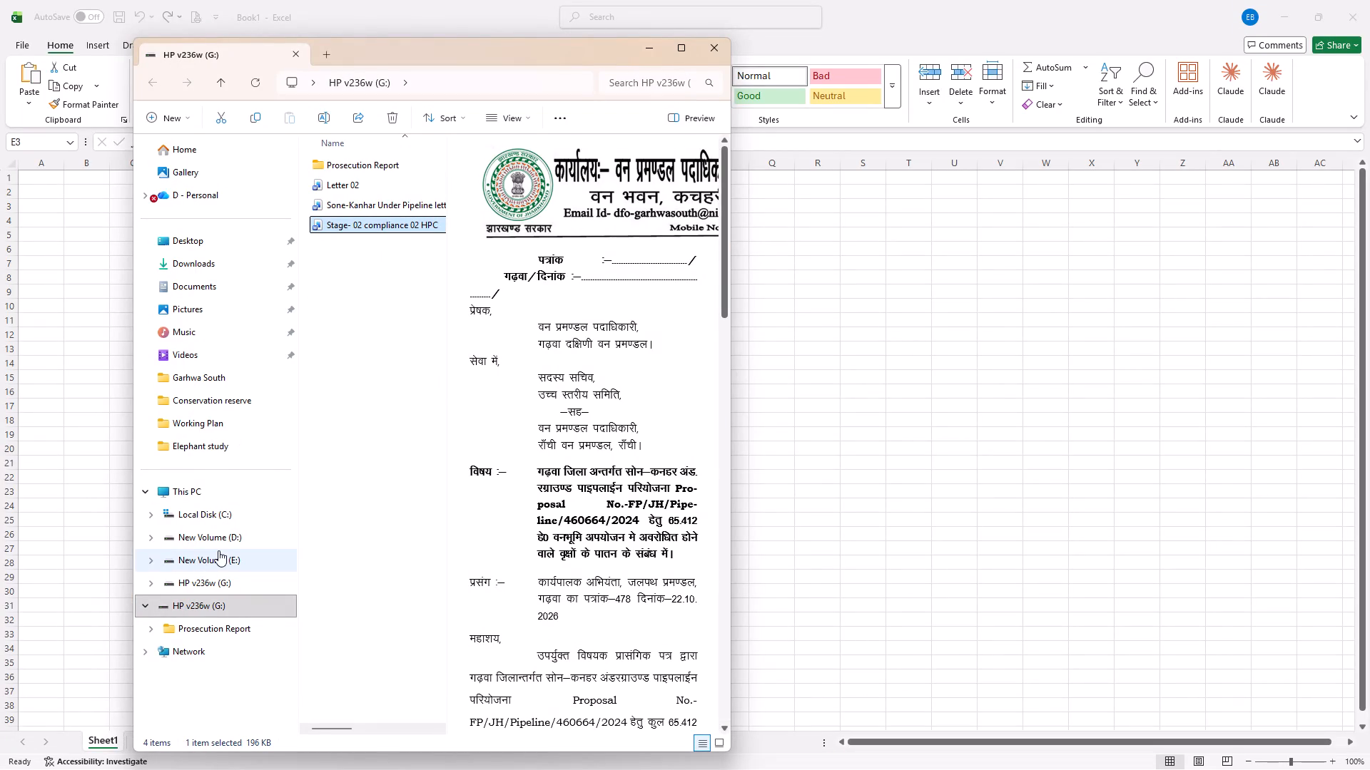
left_click(207, 582)
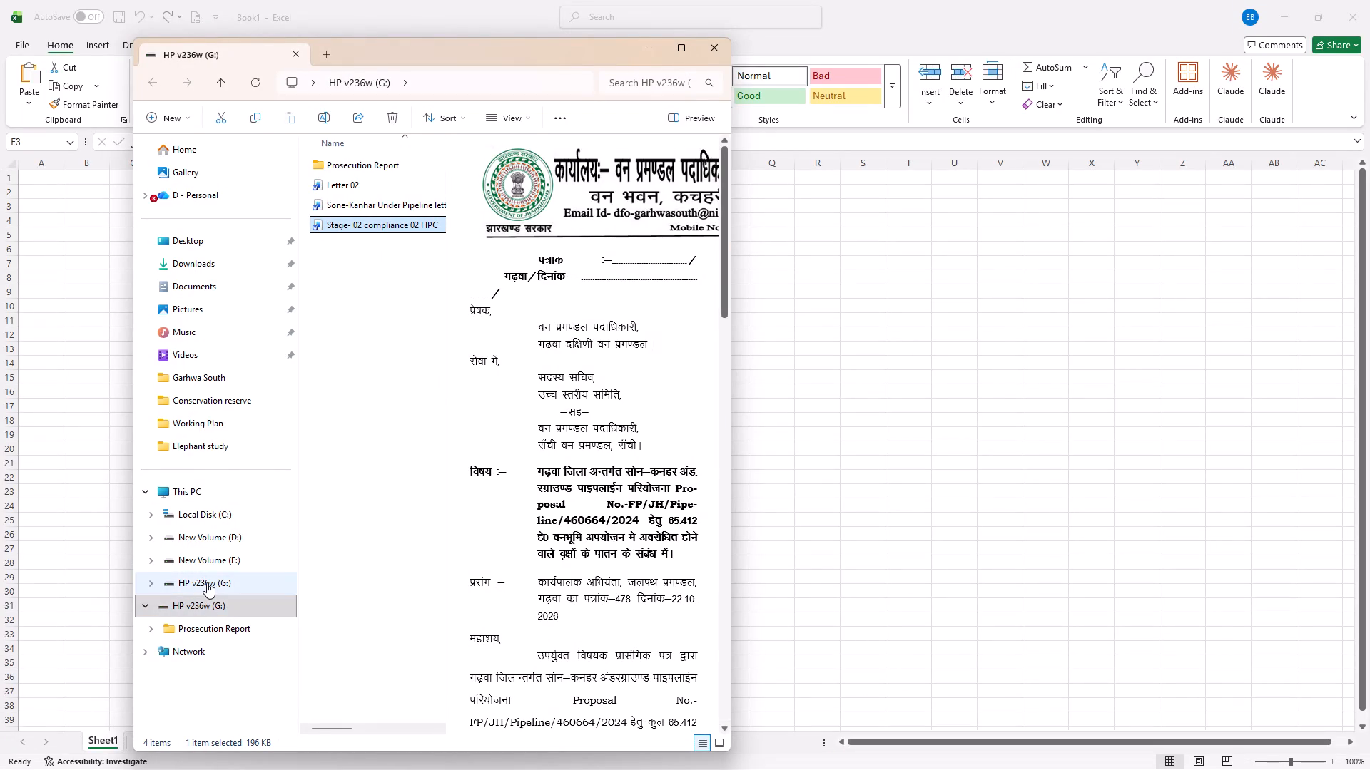
right_click(207, 582)
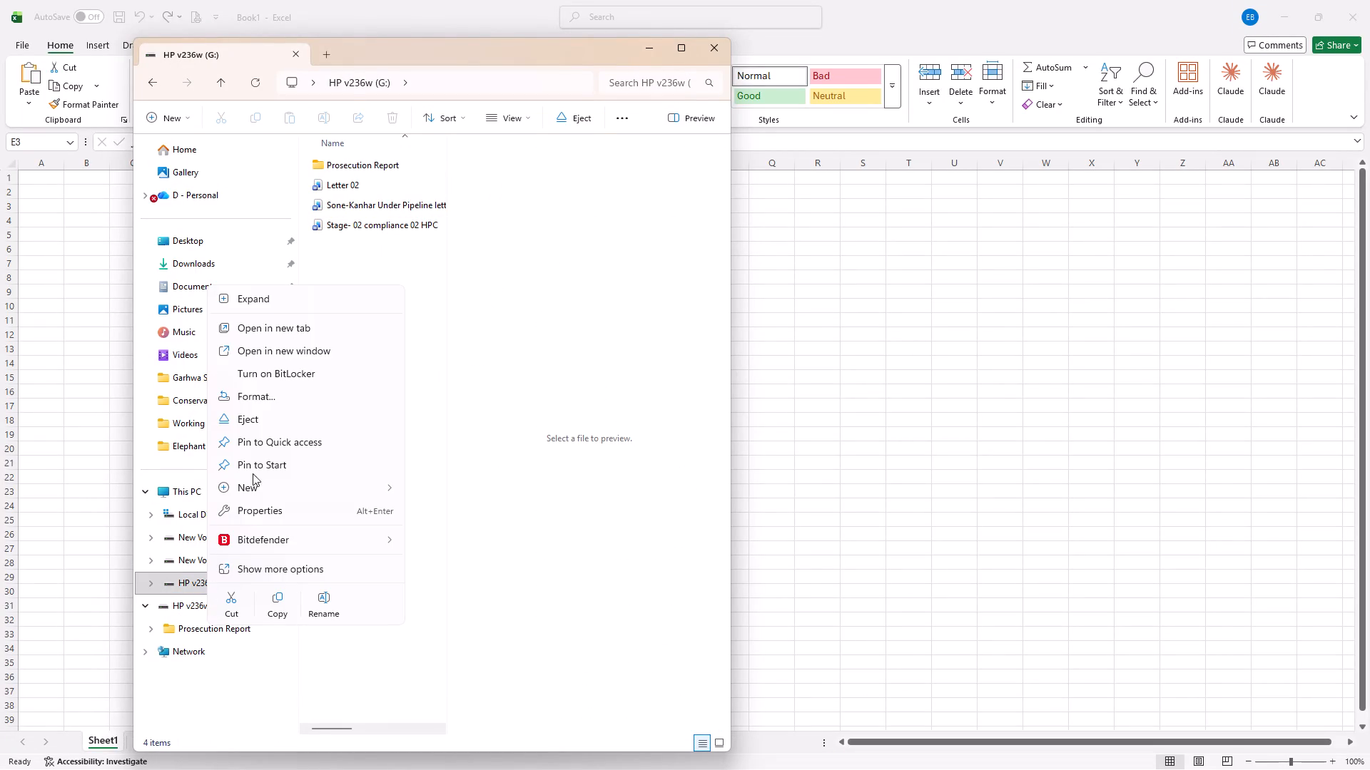
left_click(265, 421)
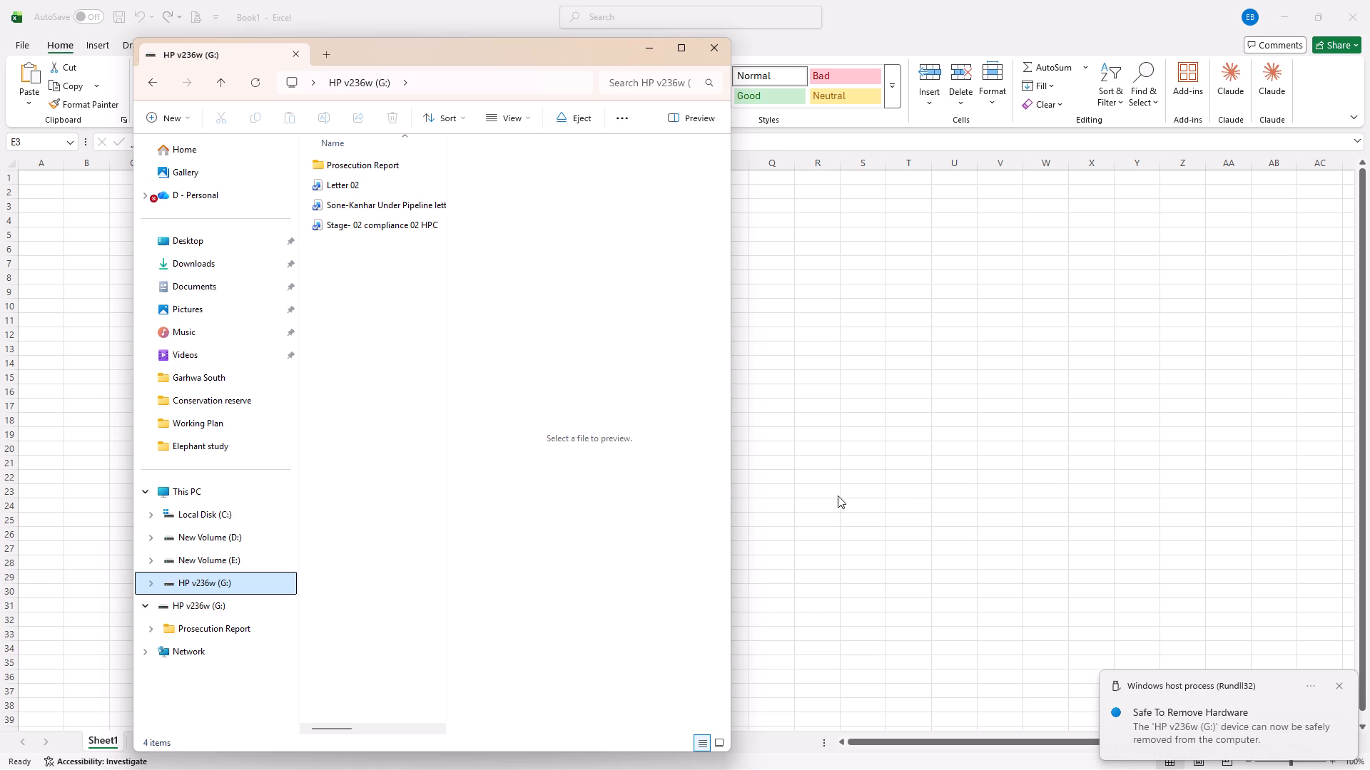
left_click(1338, 679)
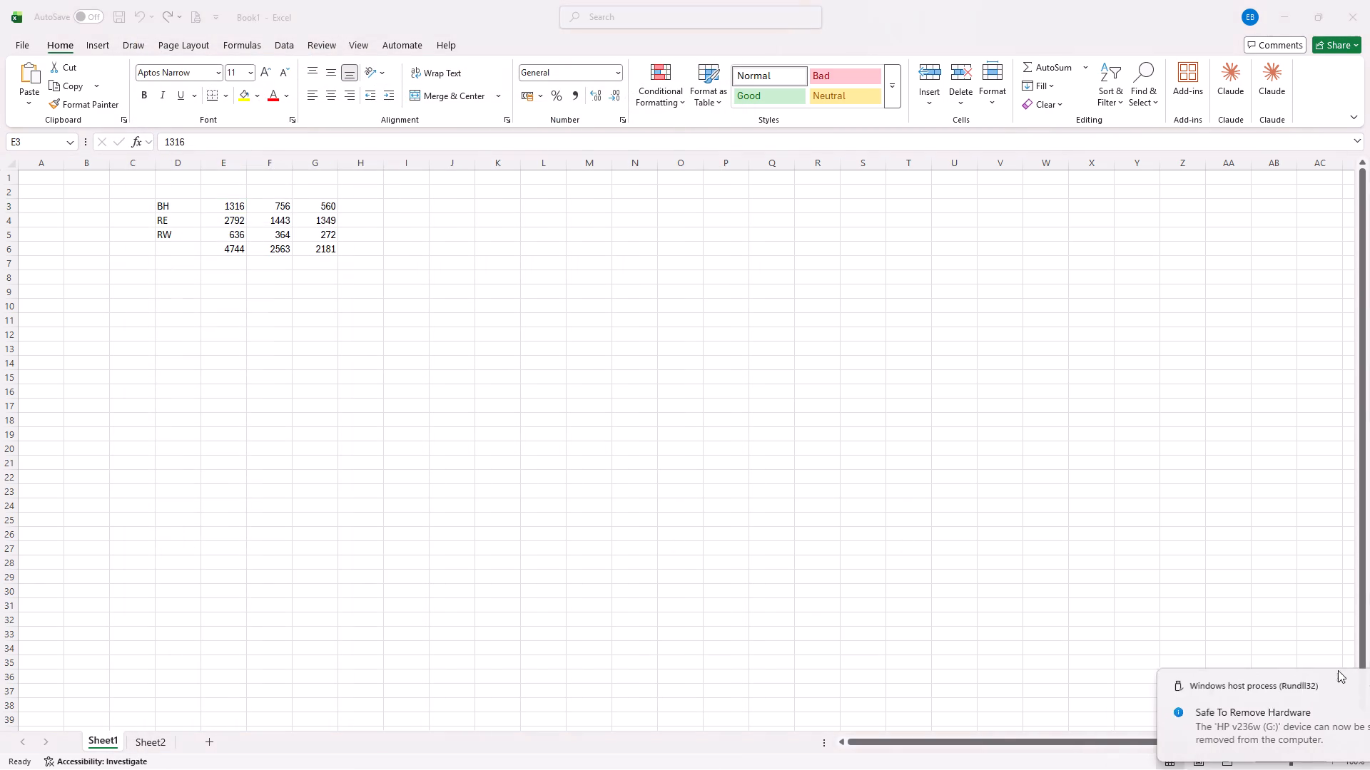
Minimise the Book1 workbook and close the Site Inspection.pdf report.
left_click(1289, 5)
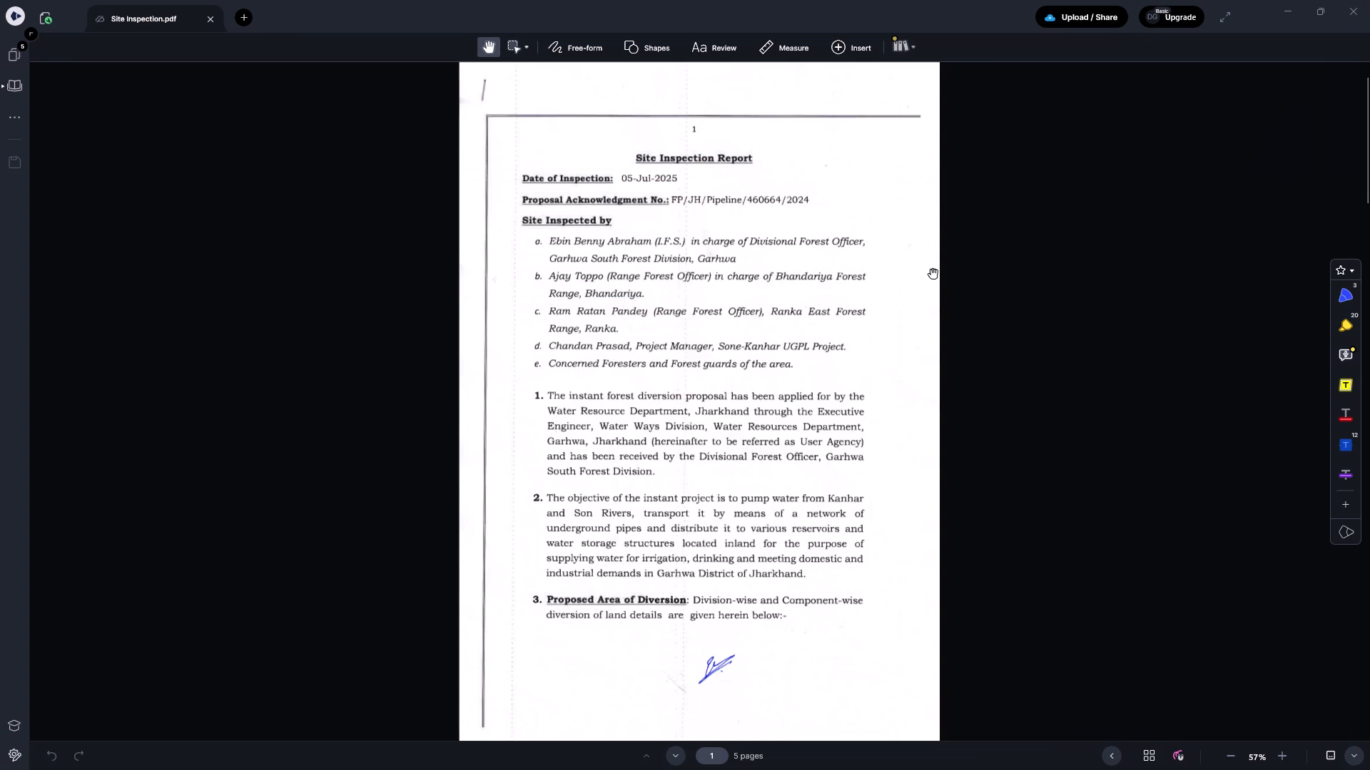
left_click(1369, 0)
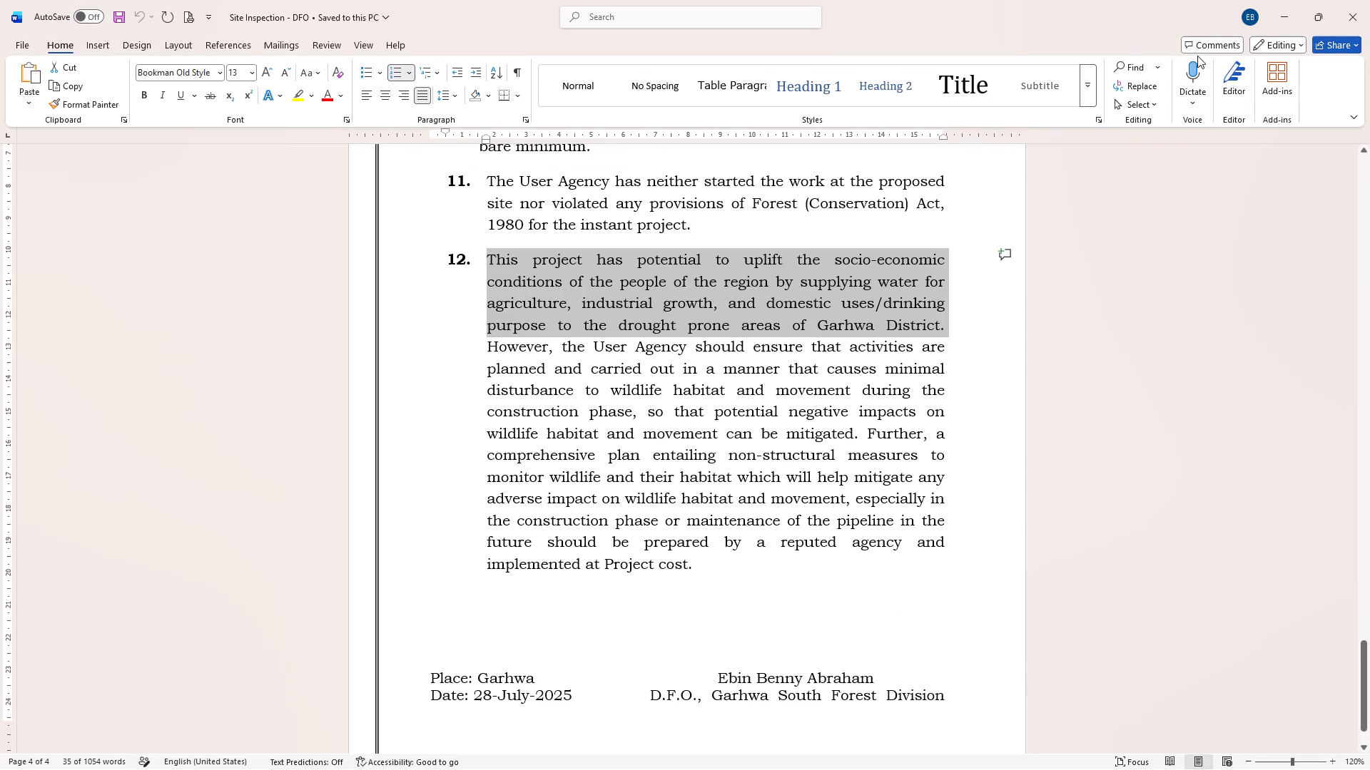